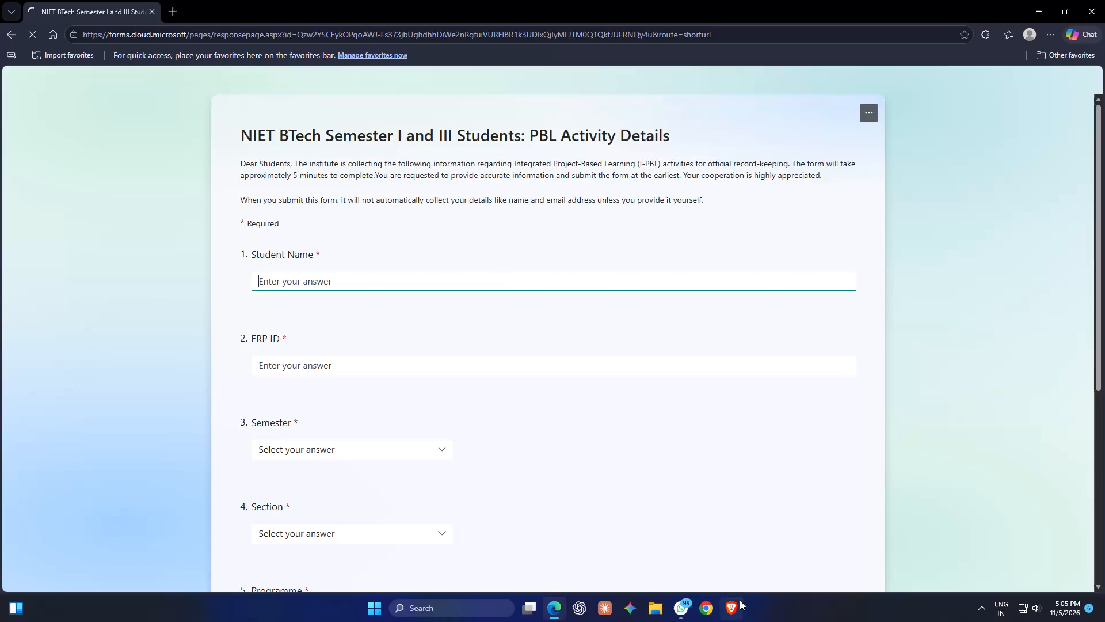
Fill in the Student Name and ERP ID answers using the last-used saved personal info entry.
left_click(736, 602)
left_click(398, 289)
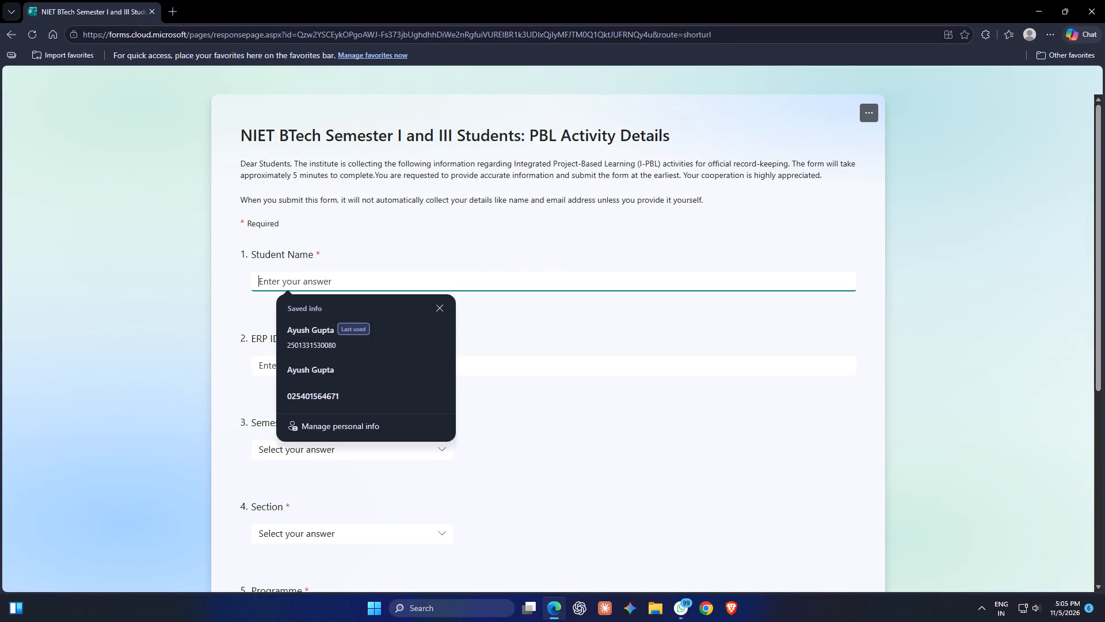
left_click(345, 339)
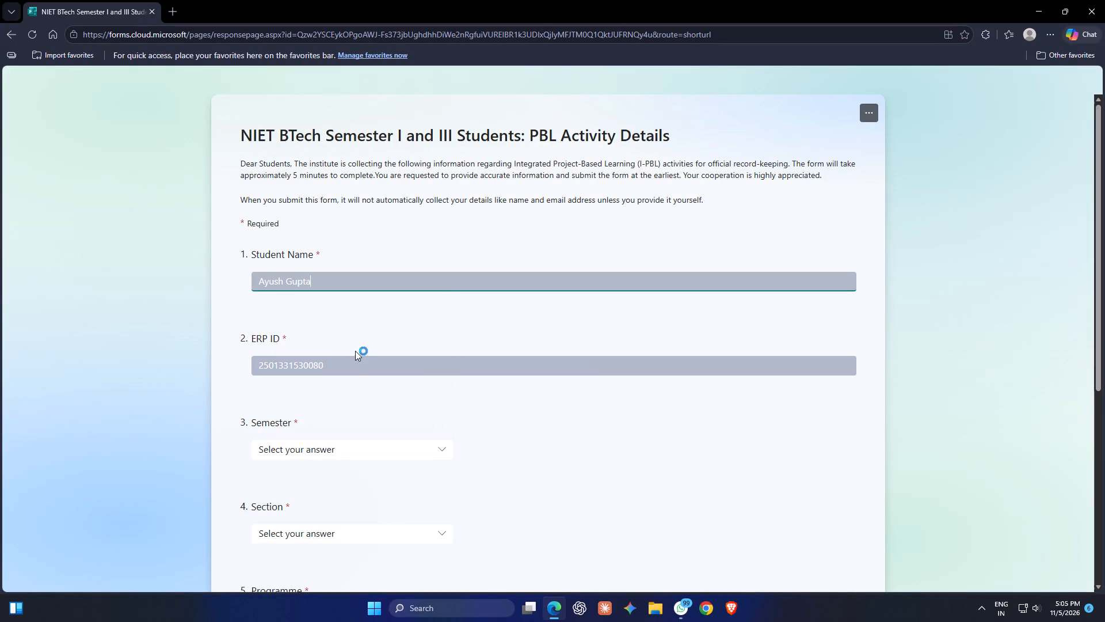
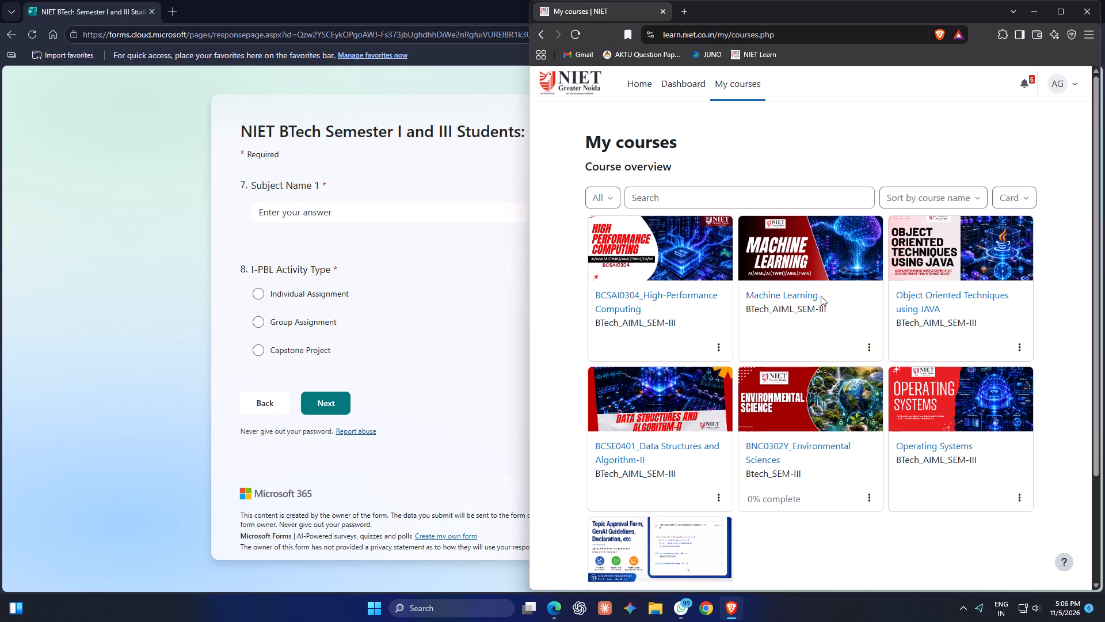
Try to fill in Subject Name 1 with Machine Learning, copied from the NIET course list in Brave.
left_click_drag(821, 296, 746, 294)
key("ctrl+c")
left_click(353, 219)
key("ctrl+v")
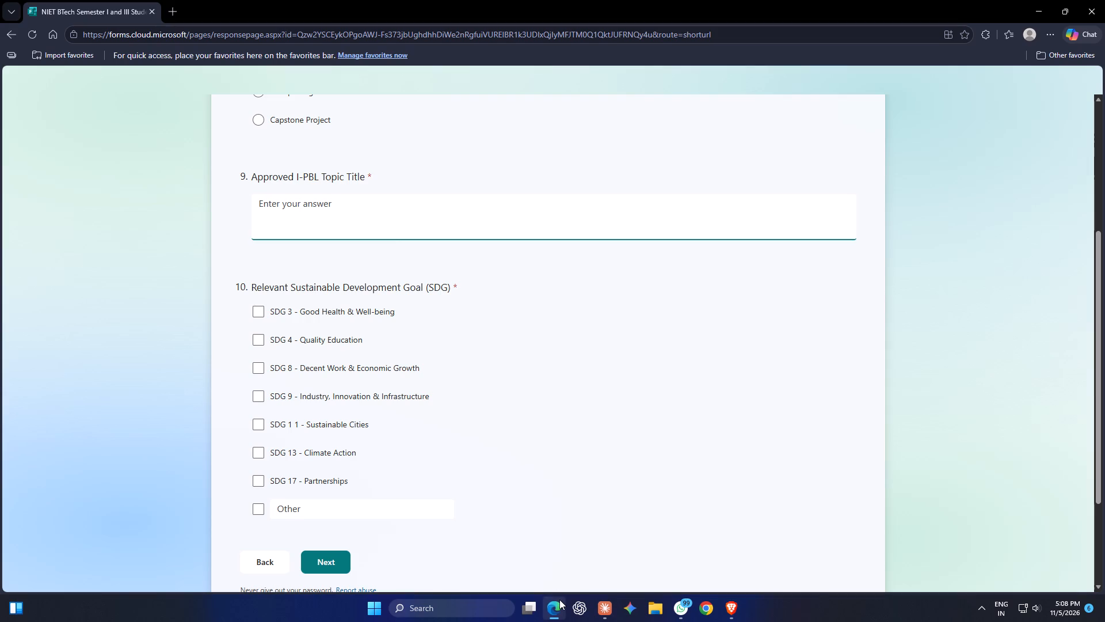
scroll(517, 520, "down", 4)
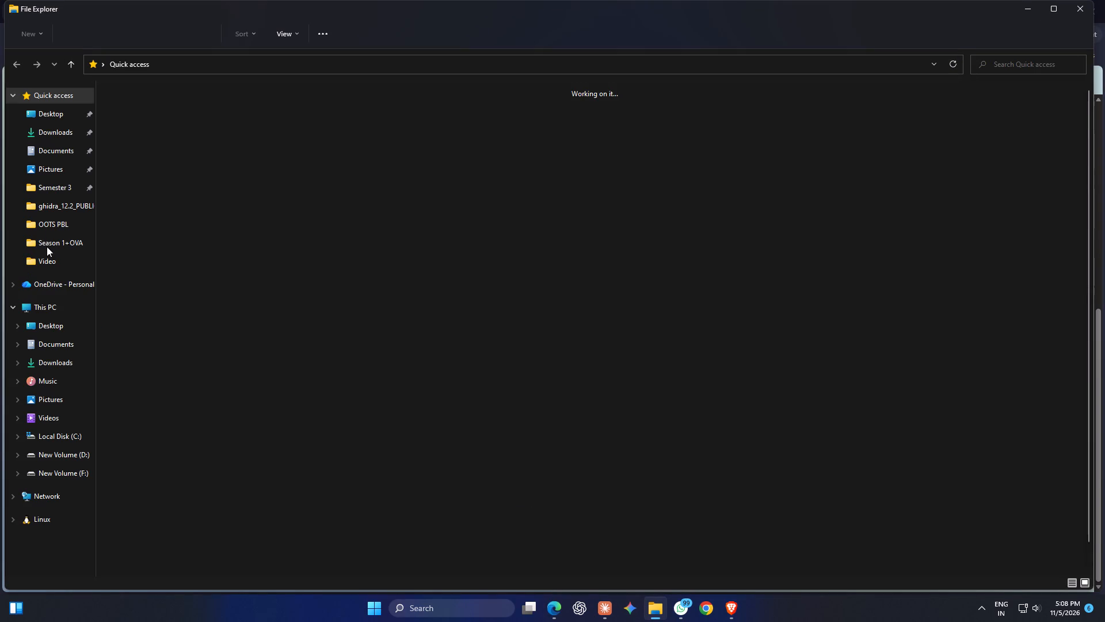
left_click(52, 188)
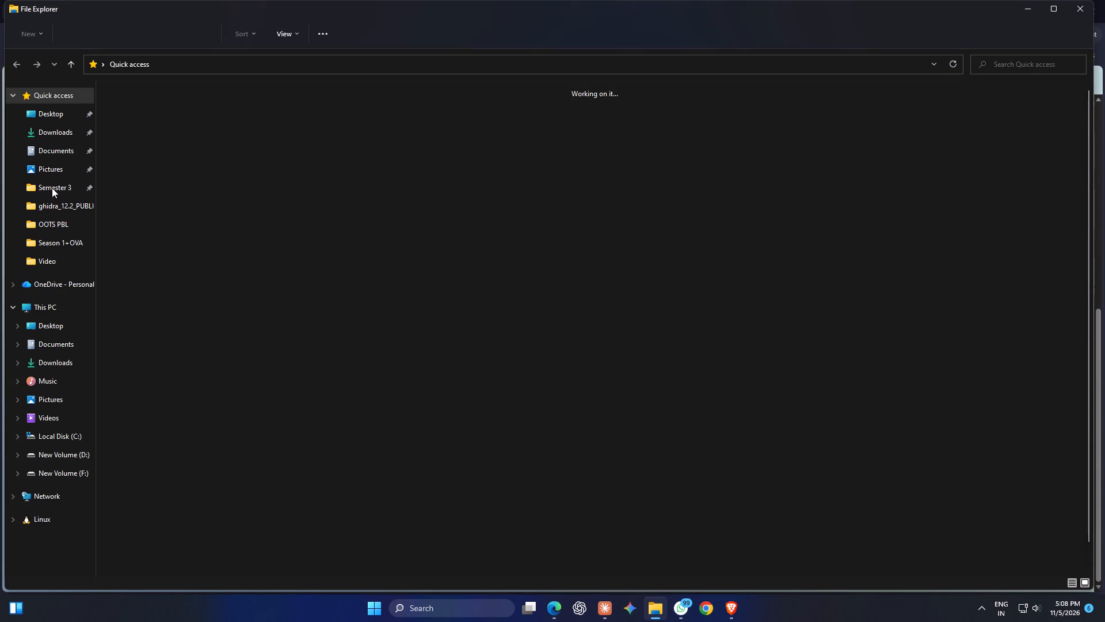
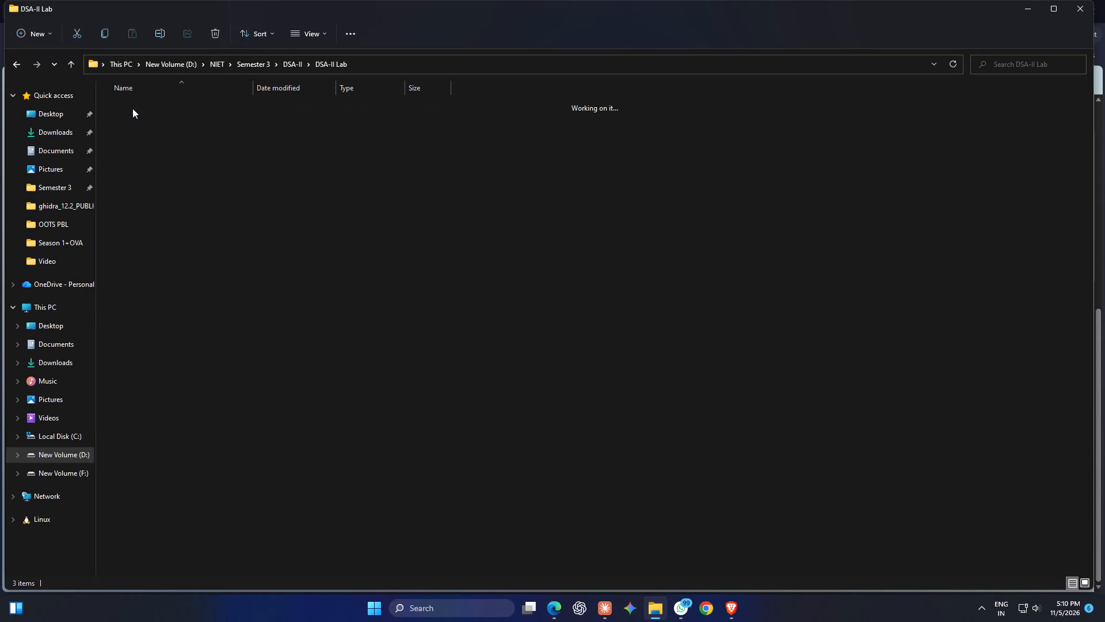
Open the DSA-II Topic Approval Form PDF from the DSA PBL folder inside DSA-II Lab.
double_click(131, 123)
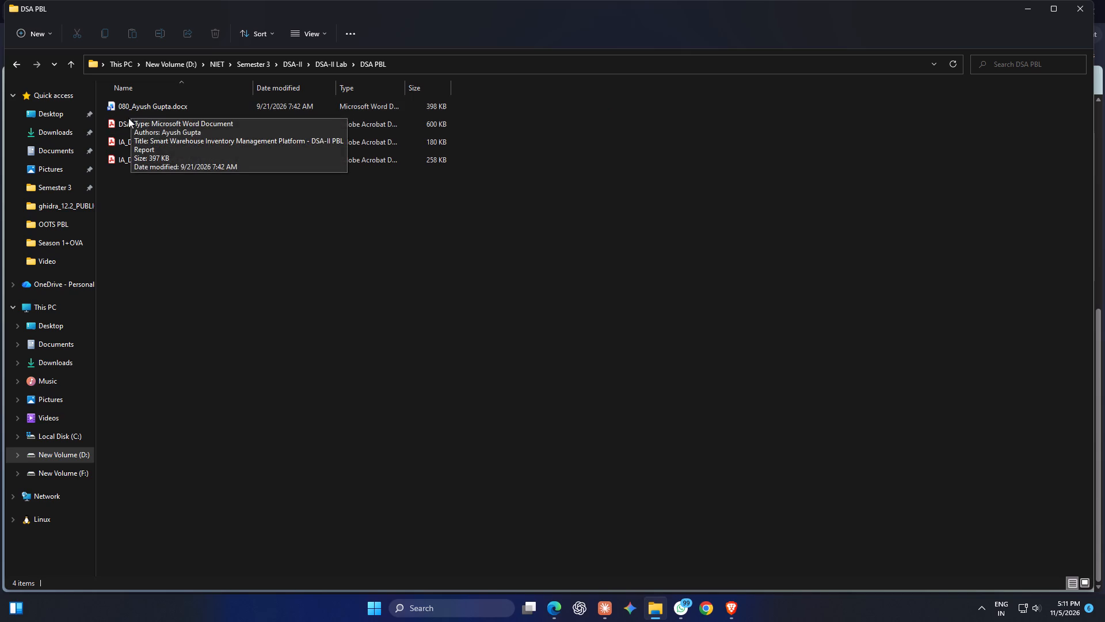
double_click(127, 122)
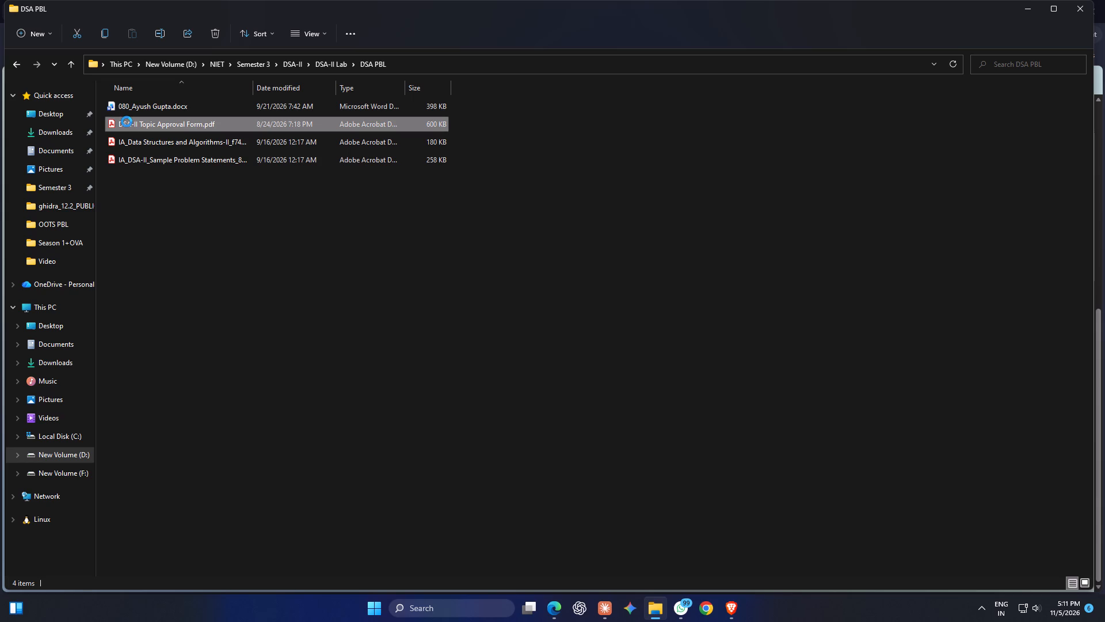
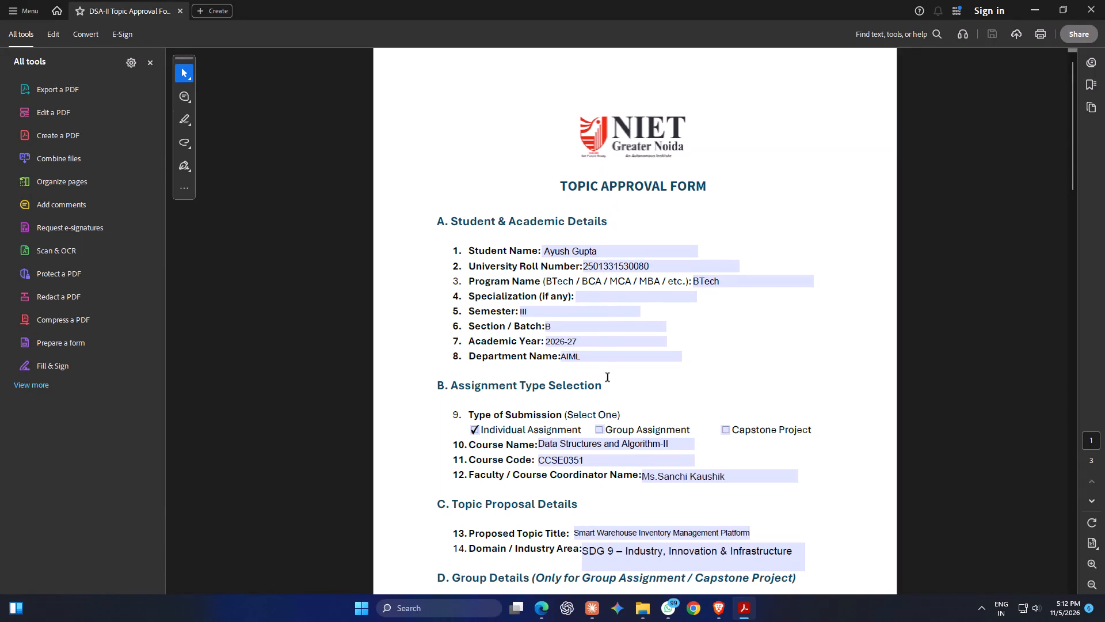
Copy the proposed topic title, Smart Warehouse Inventory Management Platform, from the DSA-II Topic Approval Form.
scroll(608, 378, "down", 2)
left_click(635, 541)
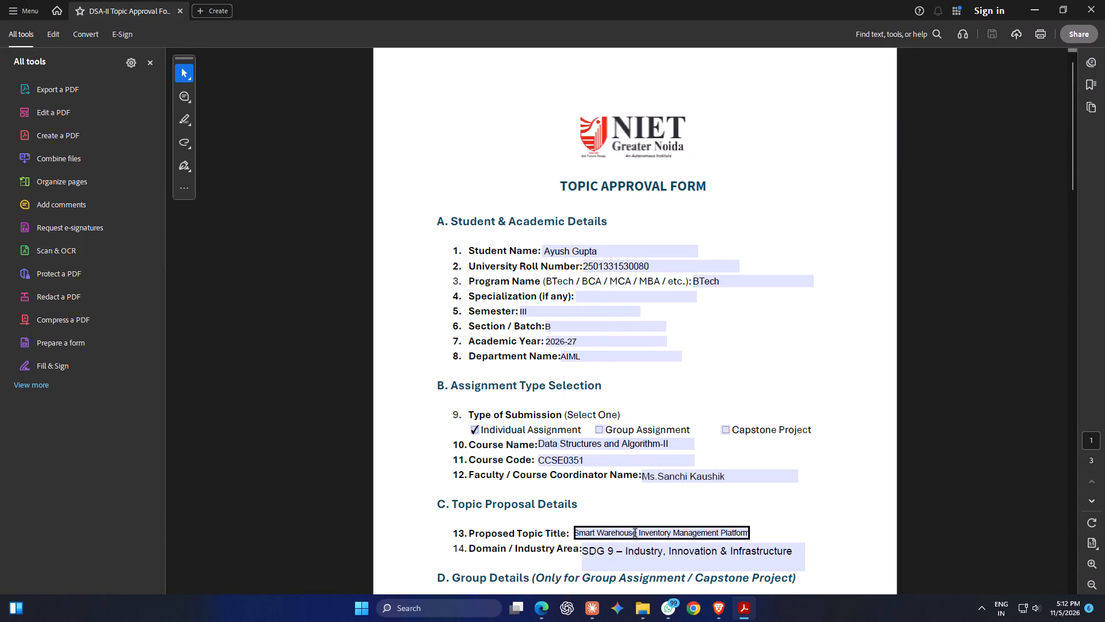
key("ctrl+a")
key("ctrl+c")
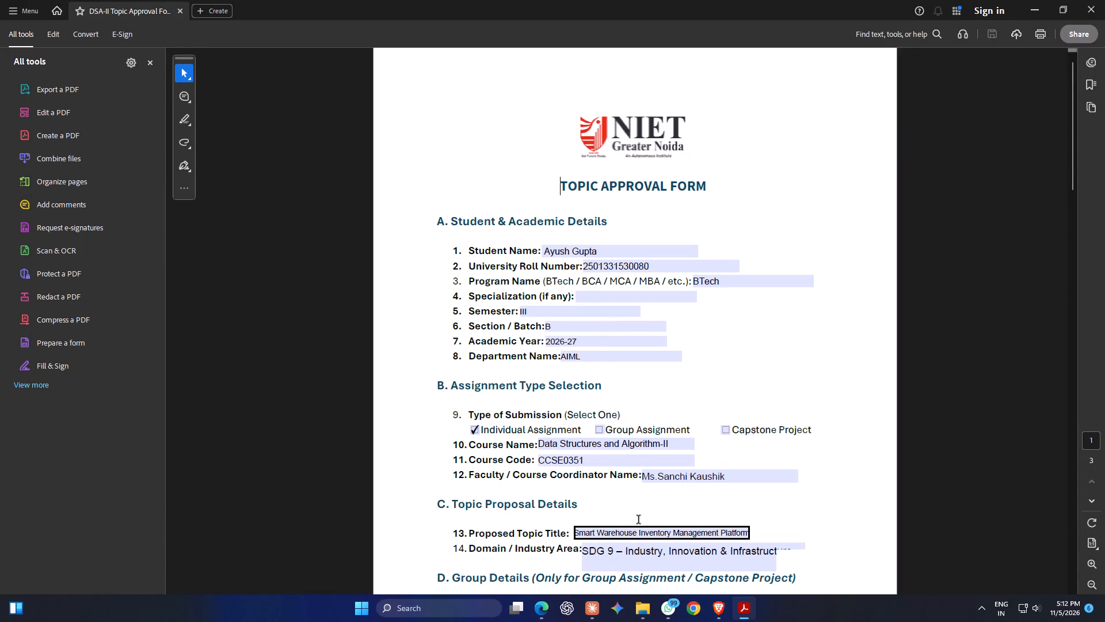
left_click(629, 531)
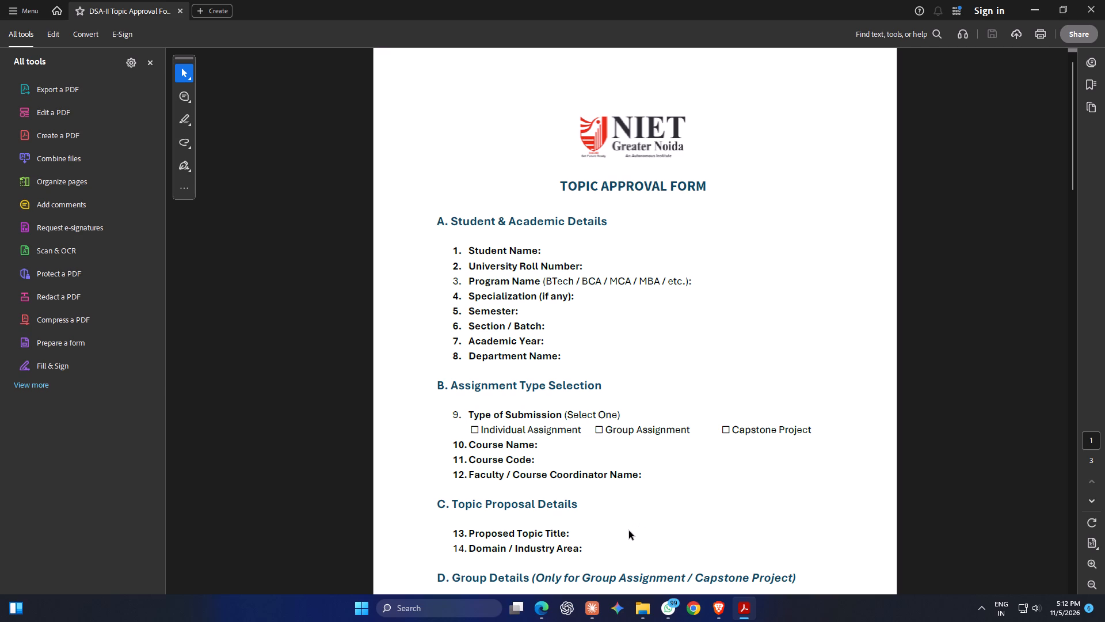
left_click(601, 533)
left_click(570, 529)
triple_click(571, 529)
left_click_drag(578, 526, 600, 532)
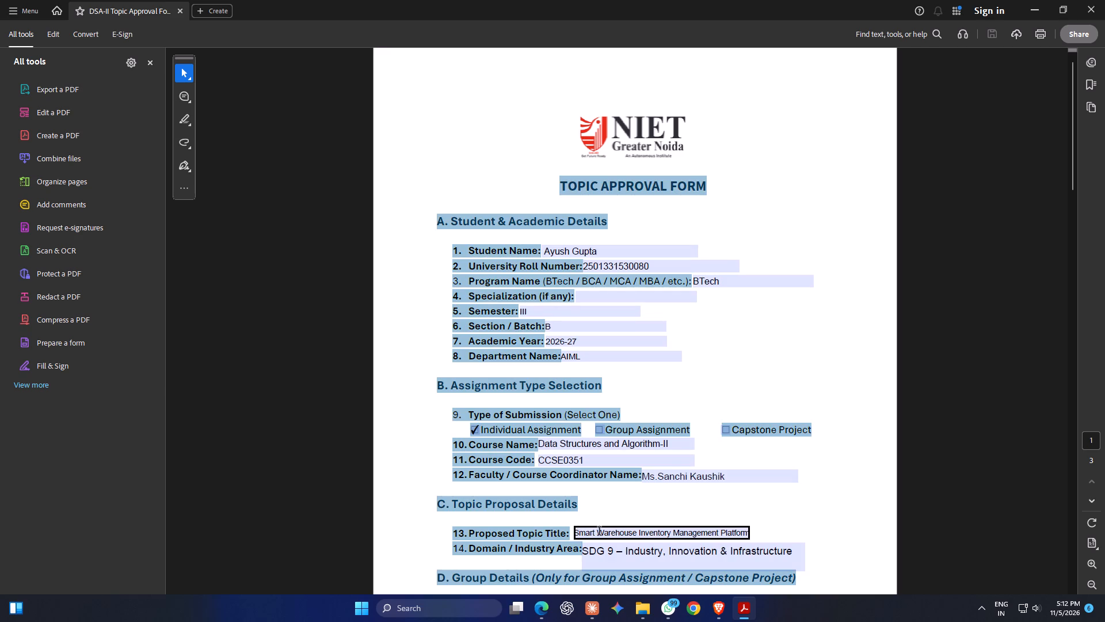
left_click_drag(600, 532, 669, 532)
left_click_drag(669, 532, 742, 536)
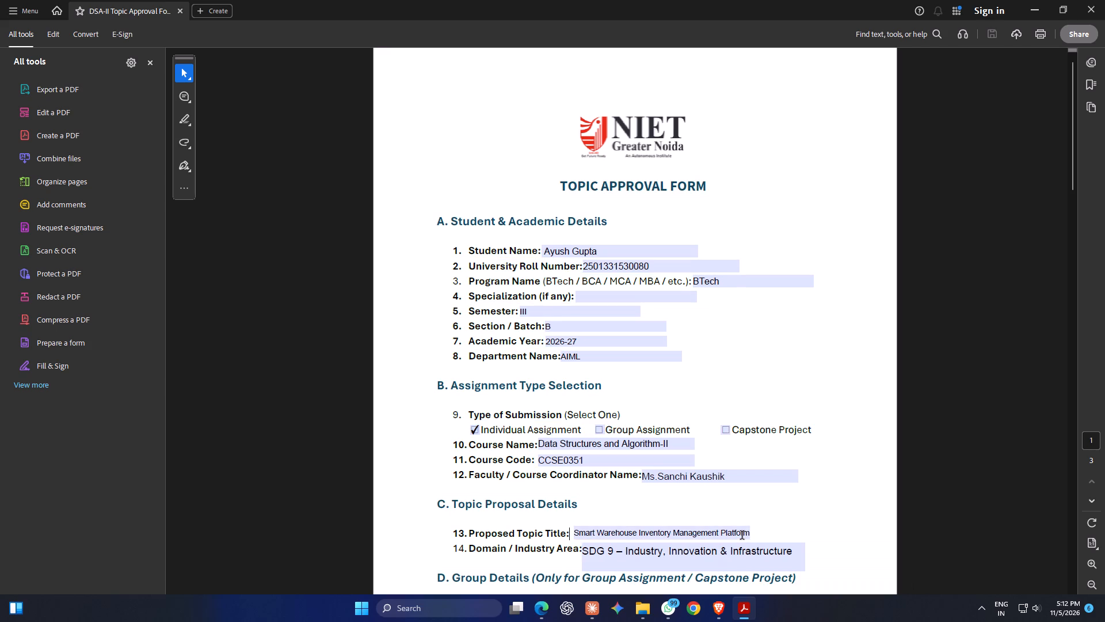
left_click(577, 534)
left_click_drag(576, 534, 732, 530)
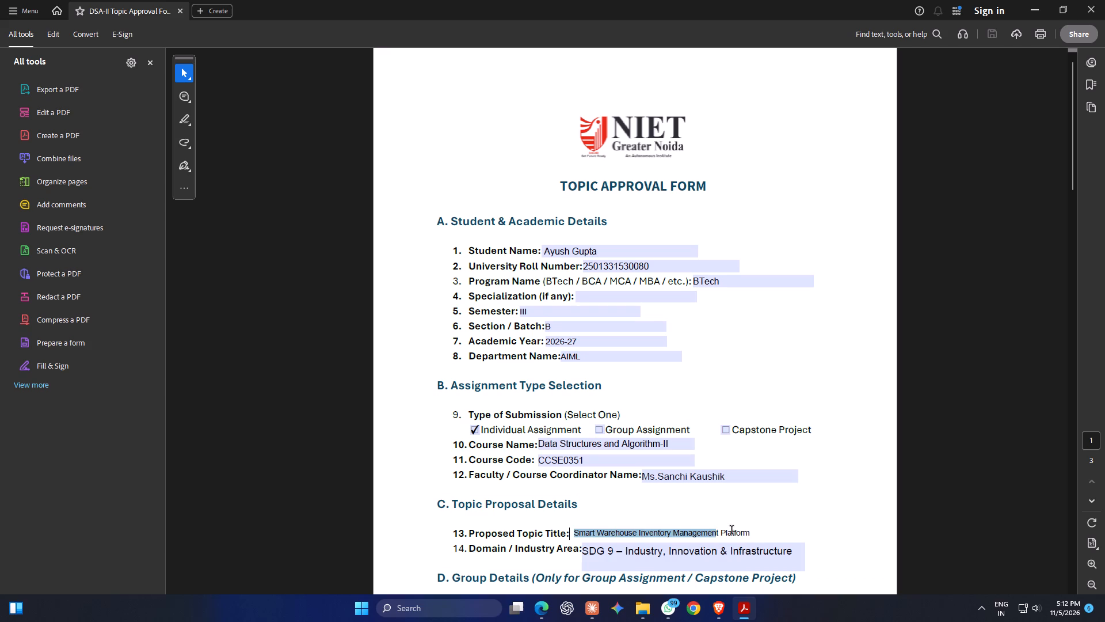
left_click_drag(732, 530, 751, 531)
key("ctrl+c")
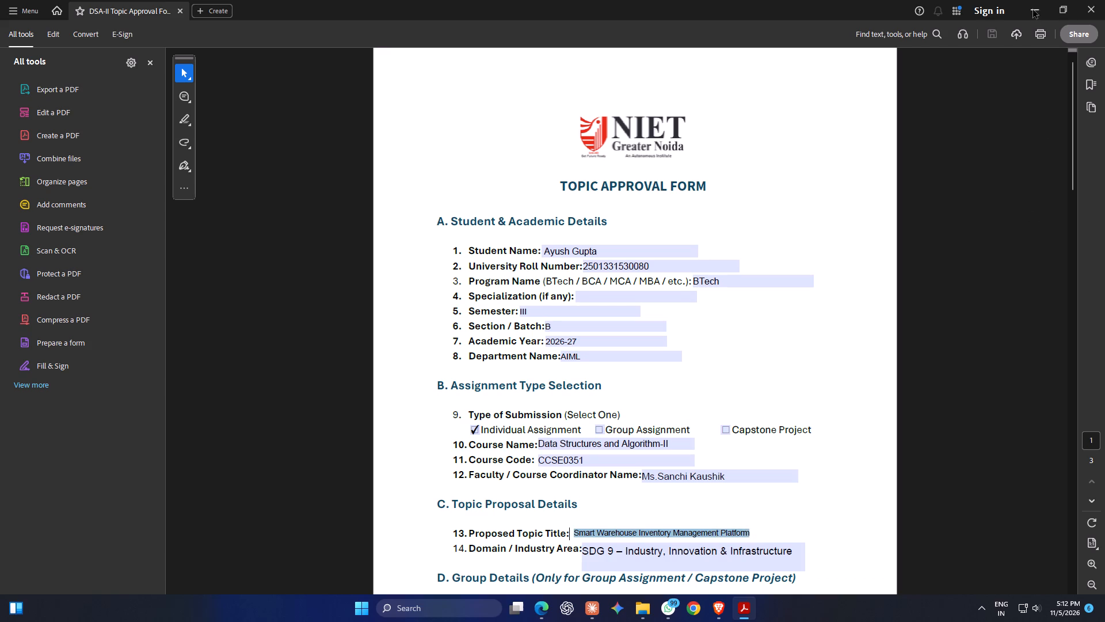
Return to the PBL form in Microsoft Edge and paste Smart Warehouse Inventory Management Platform as the Approved I-PBL Topic Title.
left_click(1033, 6)
left_click(1037, 3)
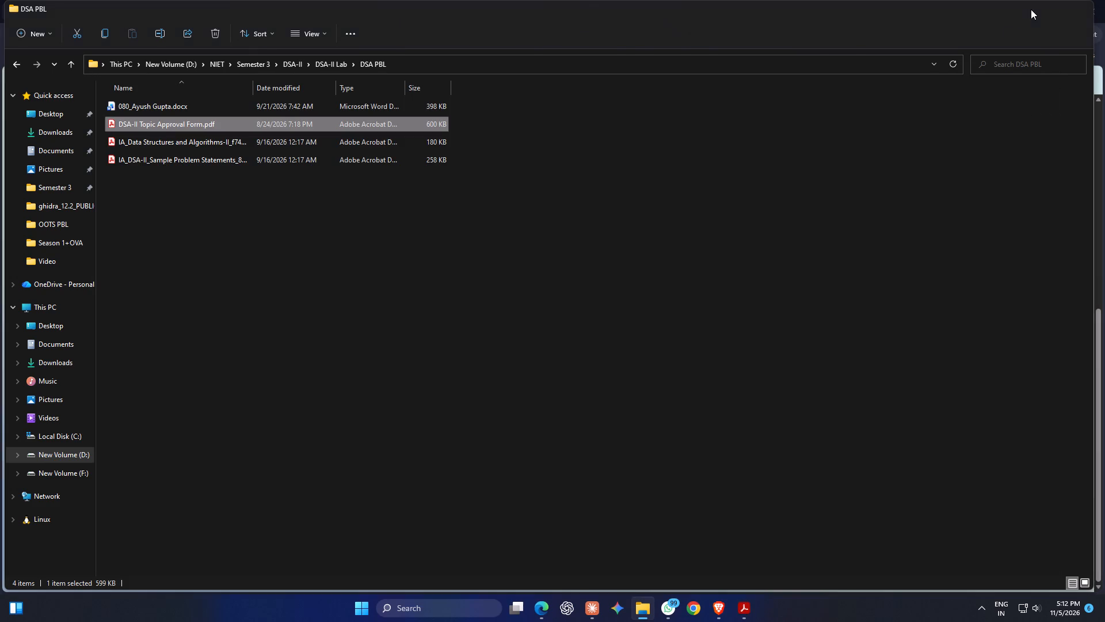
scroll(337, 357, "up", 5)
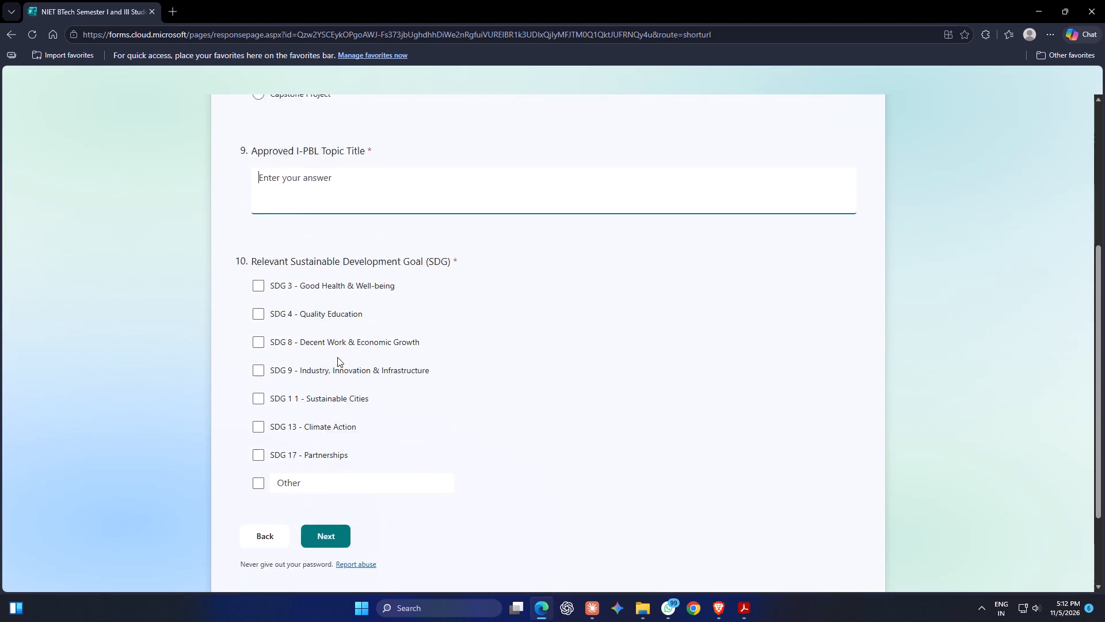
left_click(328, 361)
key("ctrl+v")
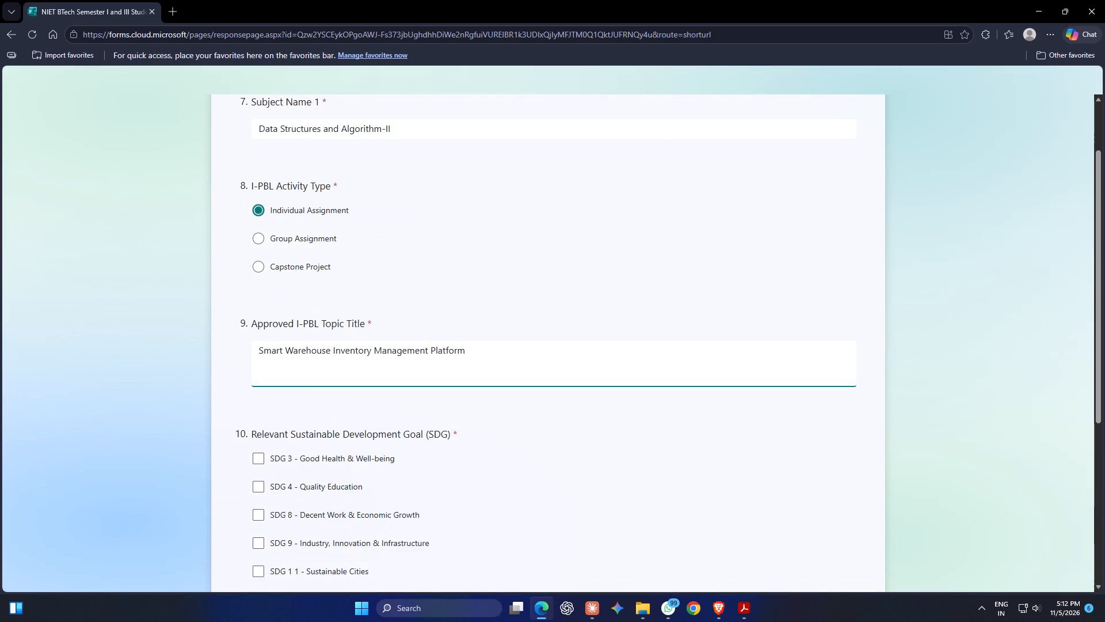
scroll(329, 362, "down", 3)
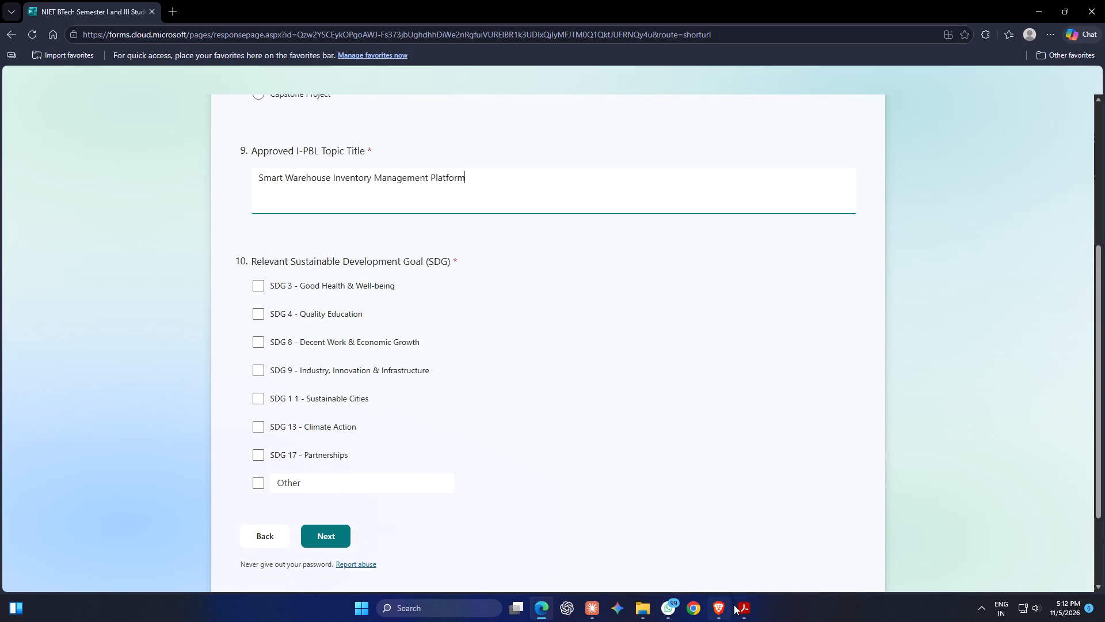
left_click(747, 605)
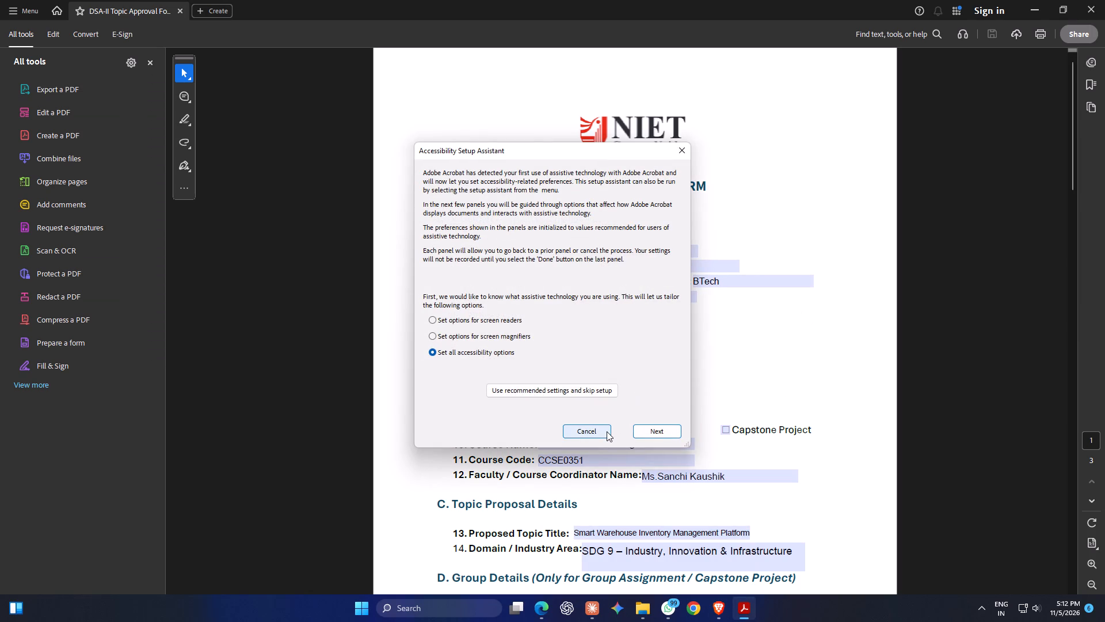
left_click(607, 431)
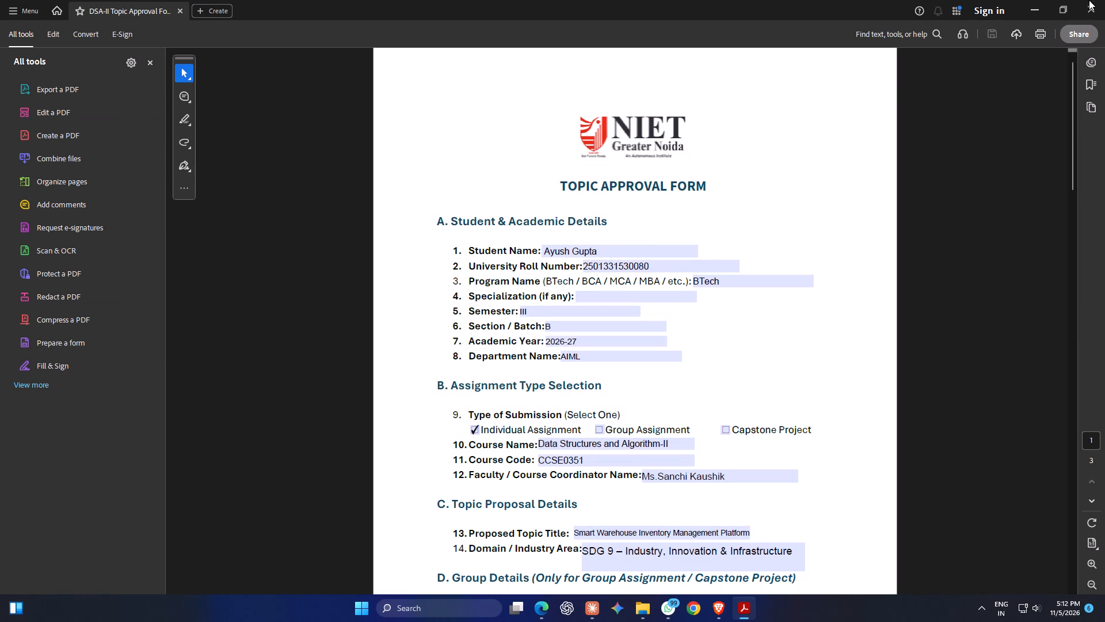
left_click(1038, 12)
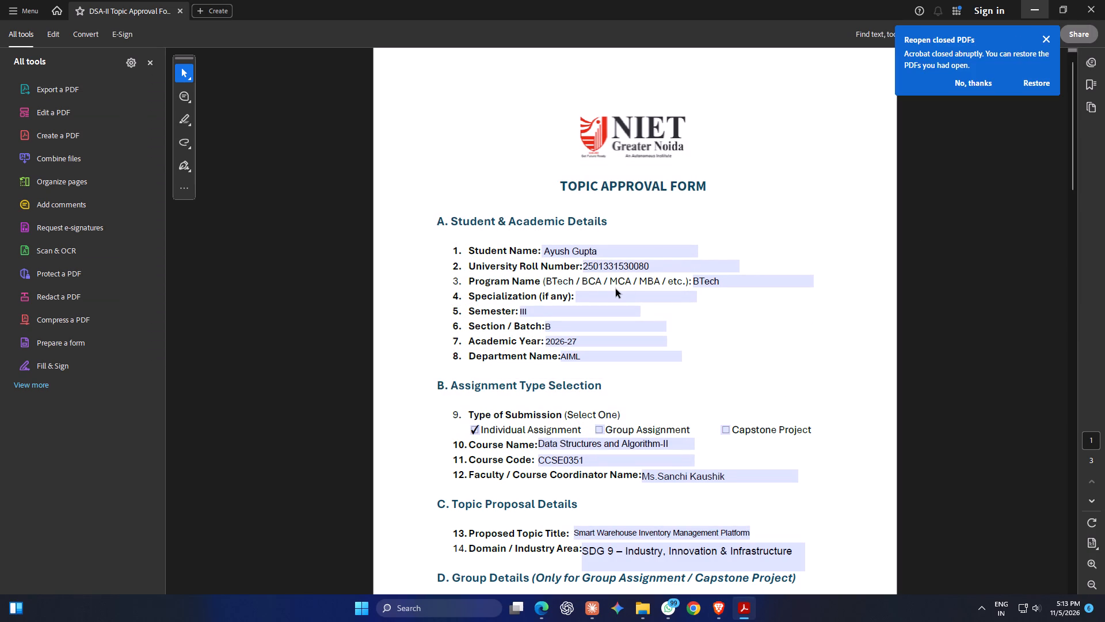
triple_click(1042, 9)
left_click(1042, 9)
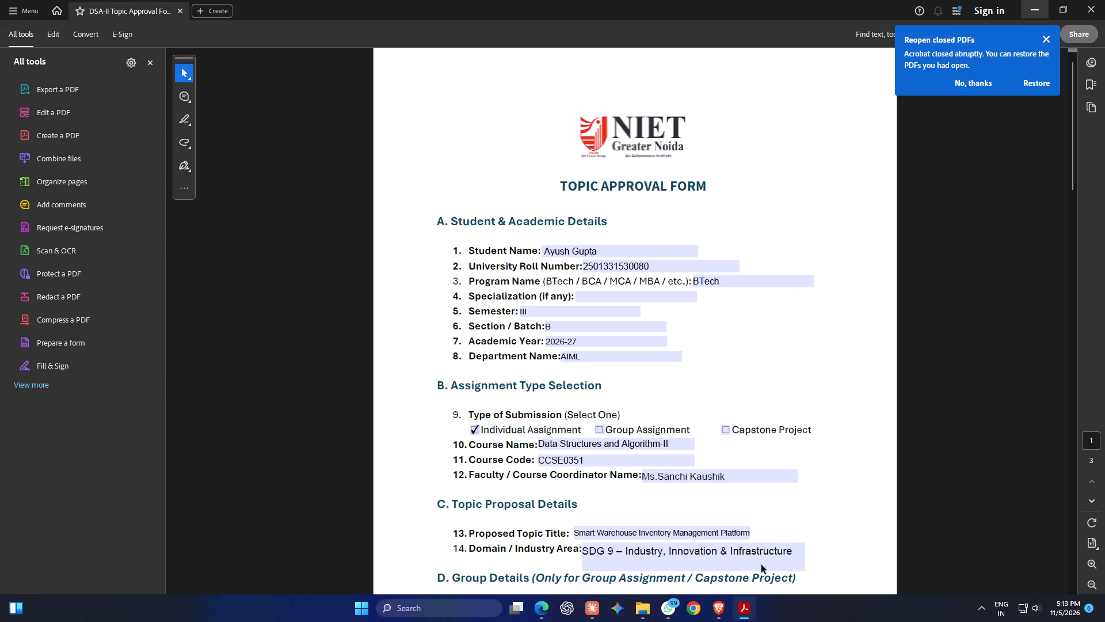
left_click(724, 606)
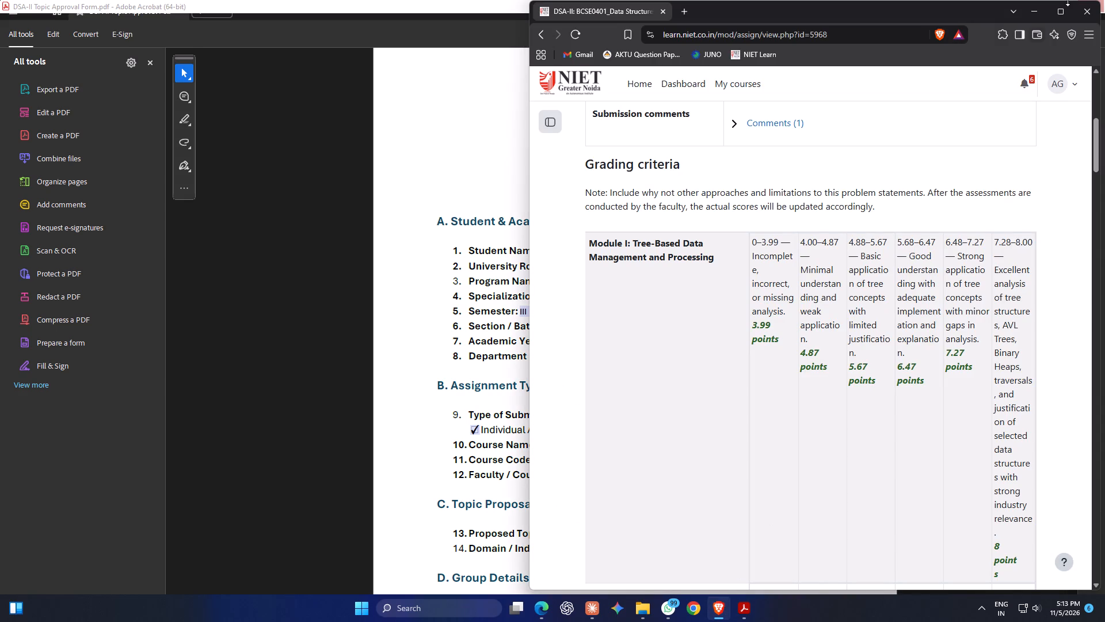
left_click(1030, 12)
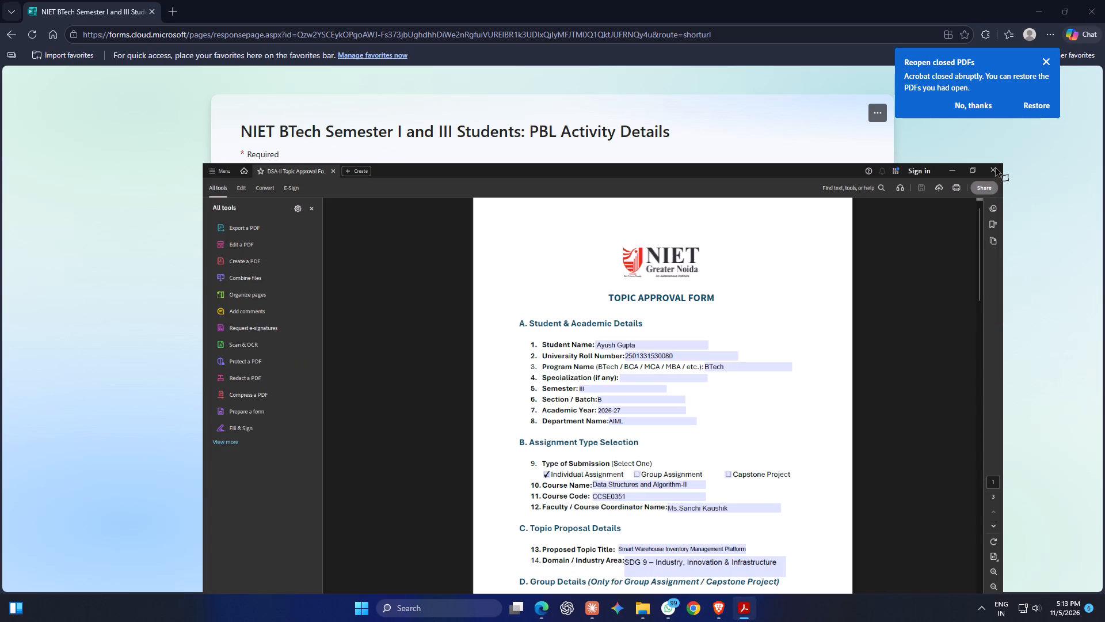
double_click(996, 169)
left_click(996, 169)
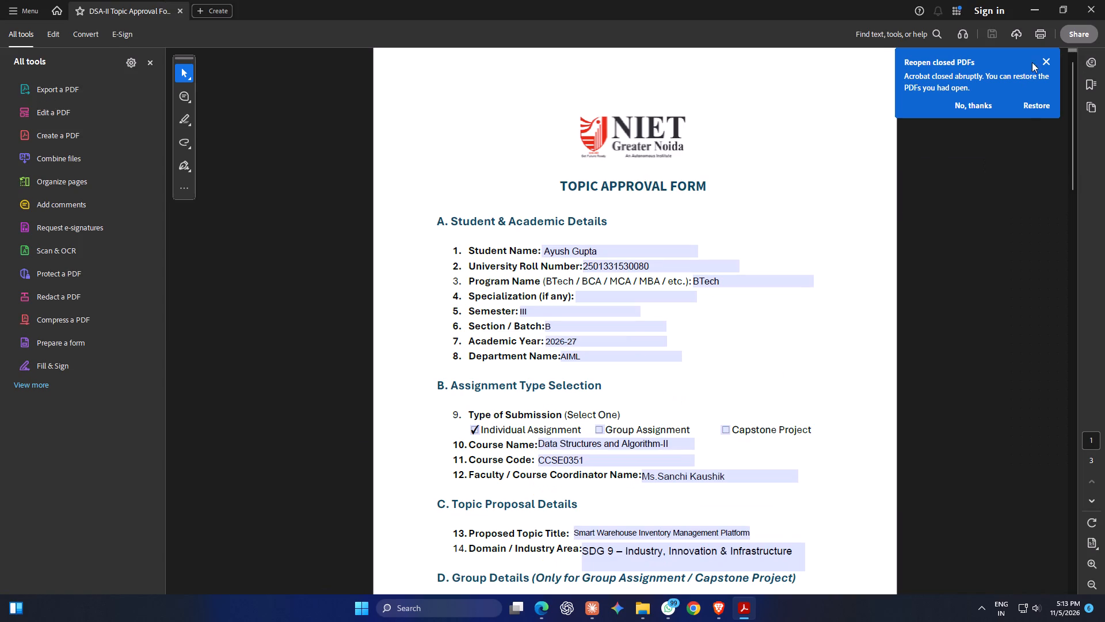
left_click(1093, 0)
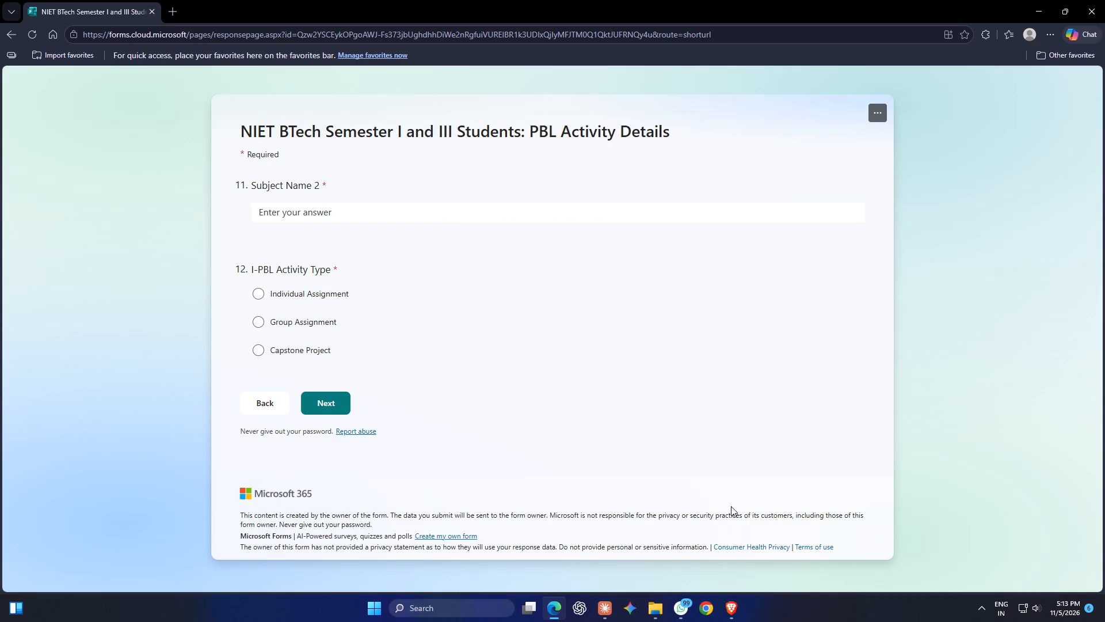
In File Explorer, open the Topic Approval Form OOT using Java PDF from the OOTS PBL folder inside Semester 3's OOTS with JAVA.
left_click(657, 619)
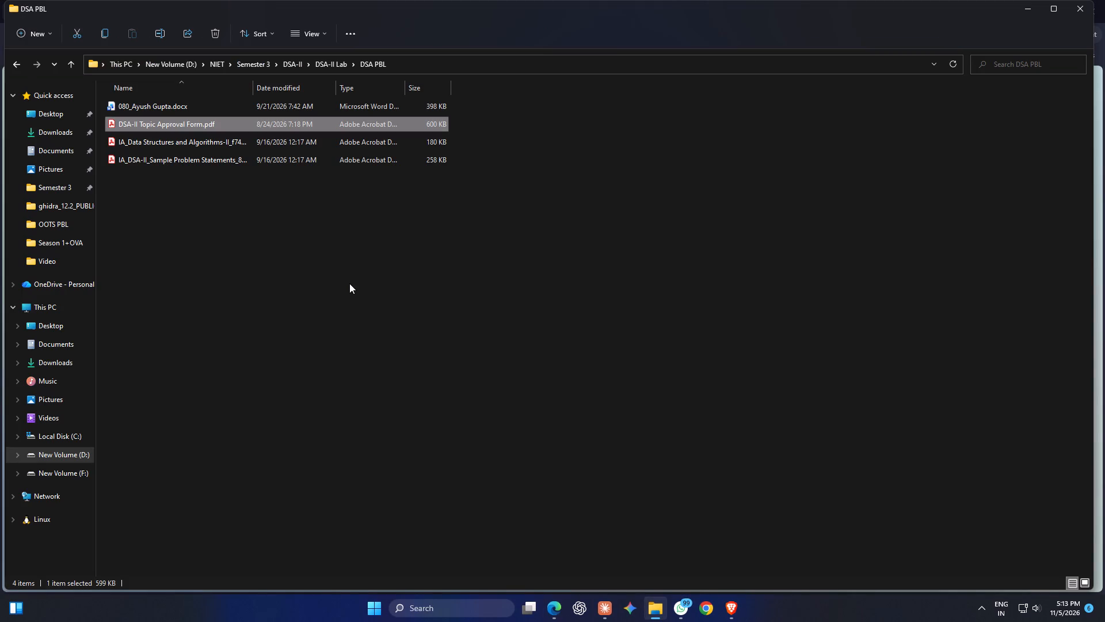
left_click(20, 63)
left_click(251, 65)
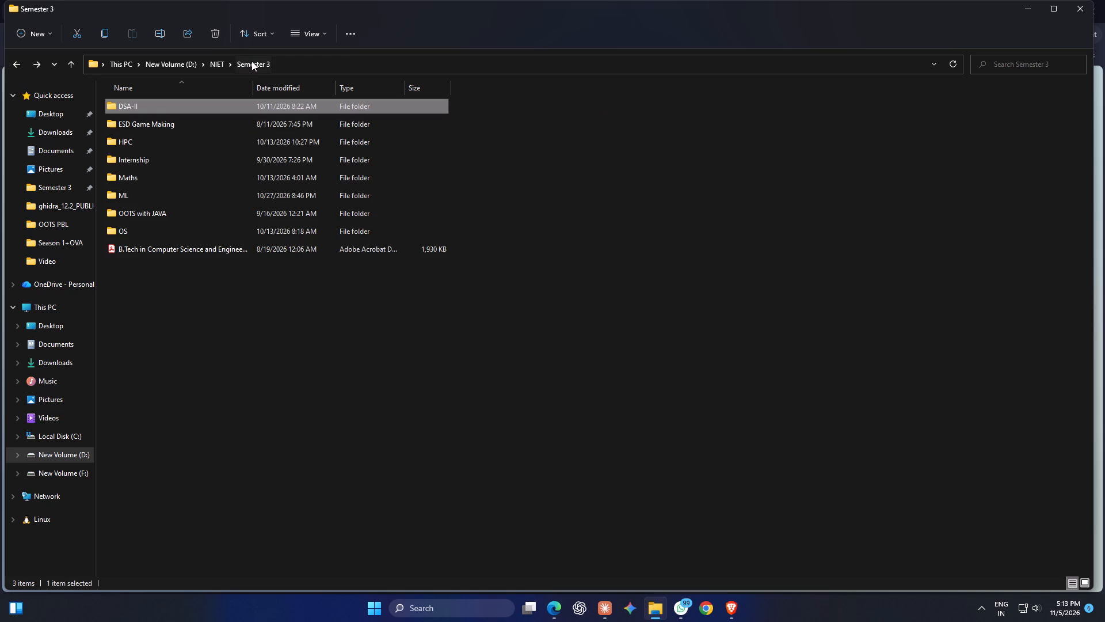
double_click(131, 144)
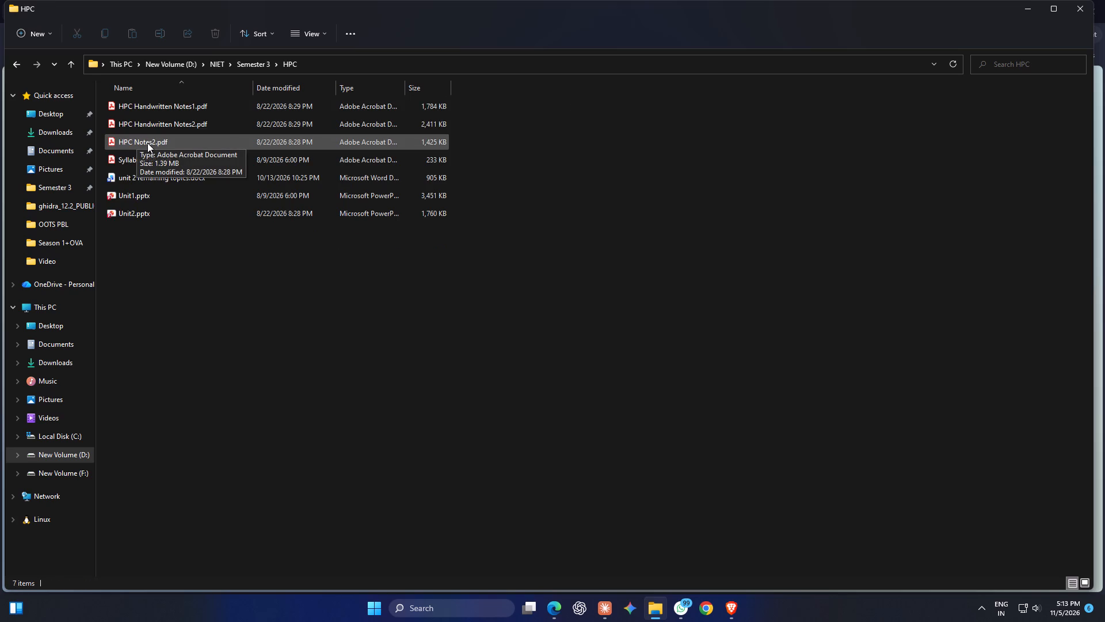
left_click(22, 67)
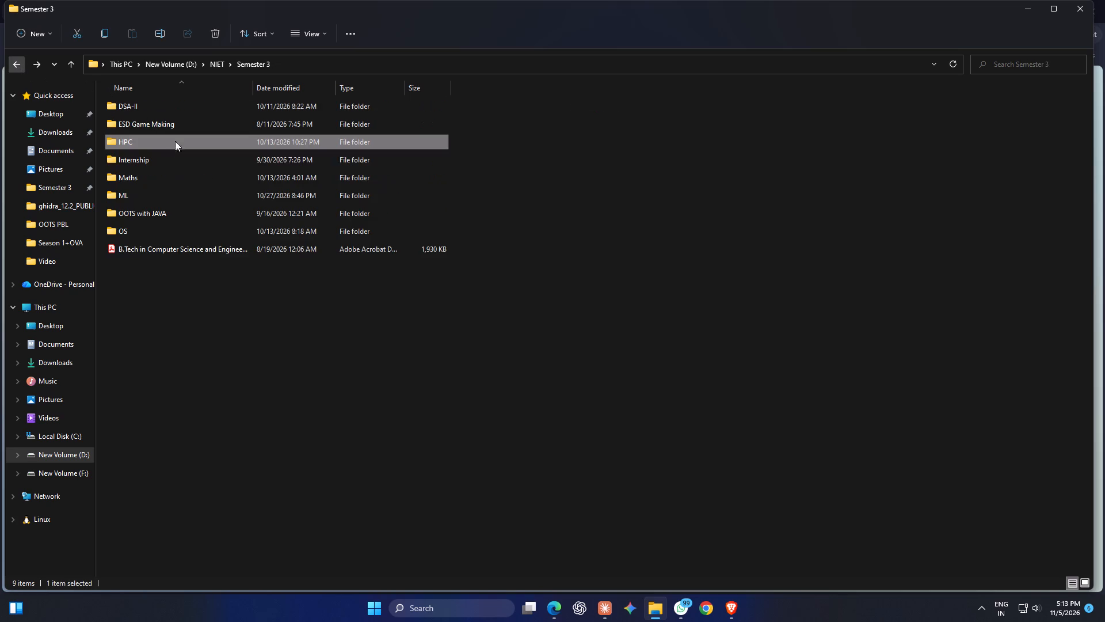
double_click(130, 210)
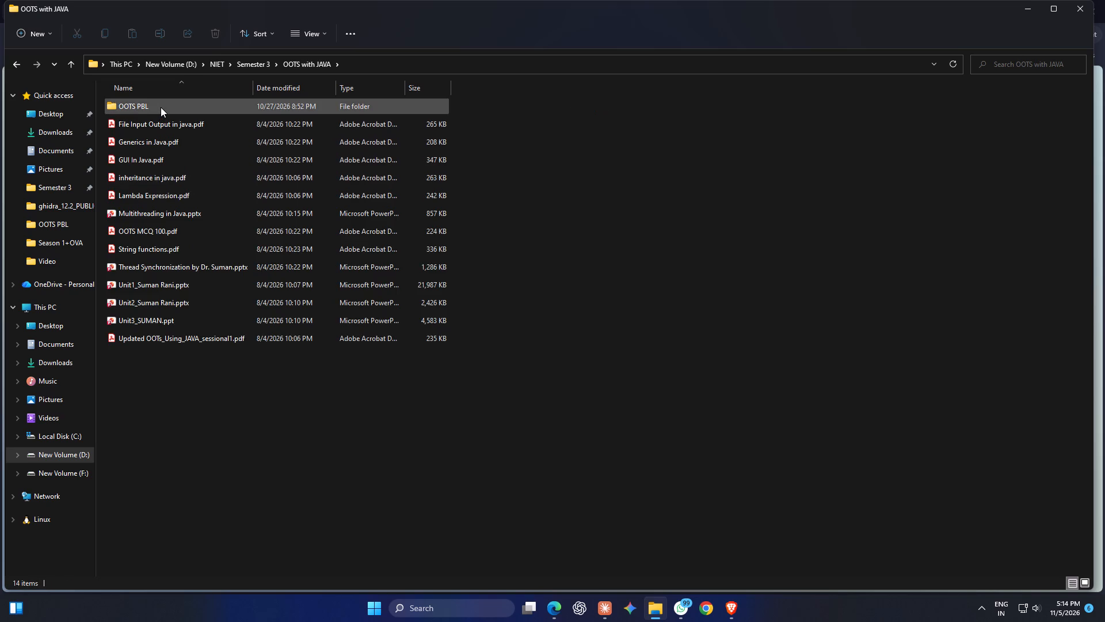
double_click(161, 107)
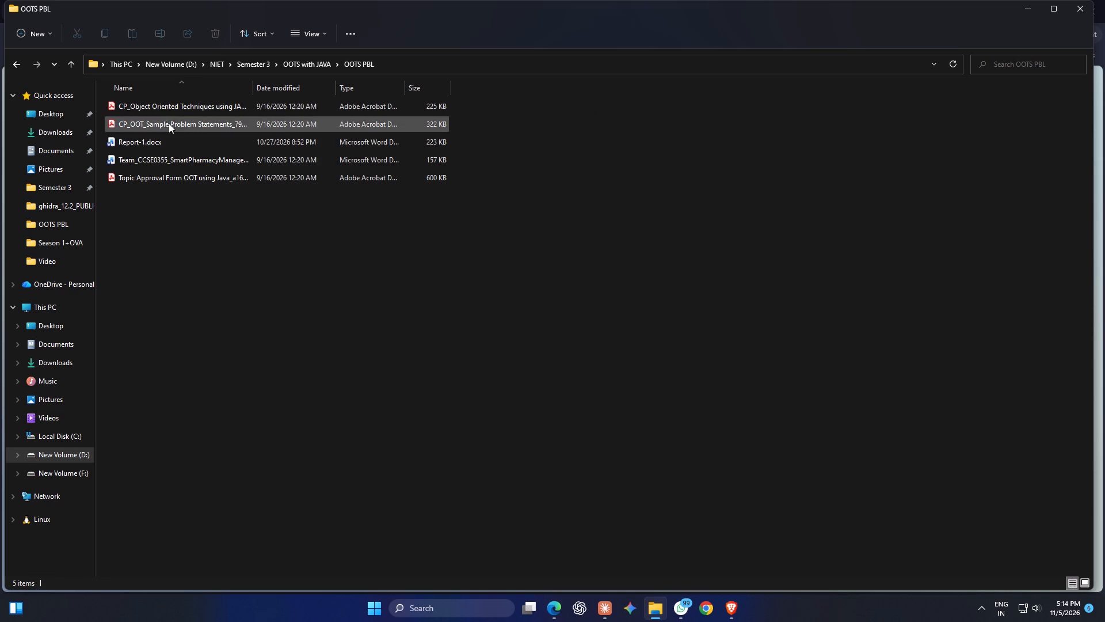
double_click(146, 183)
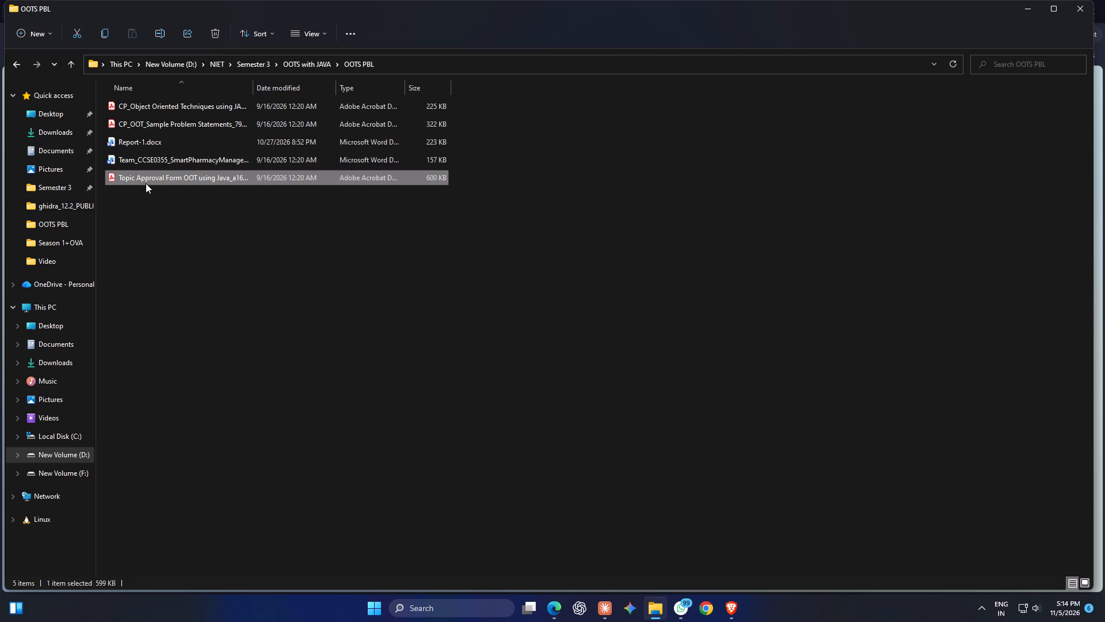
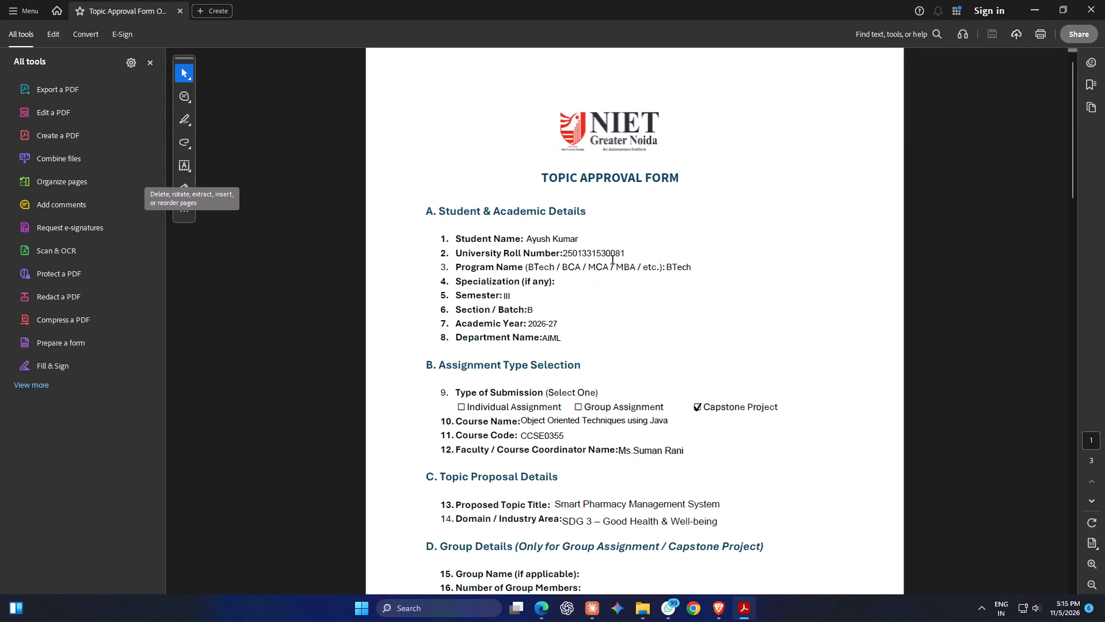
Copy the course name Object Oriented Techniques using Java from the Acrobat approval form into Subject Name 2 of the Edge form.
left_click(611, 255)
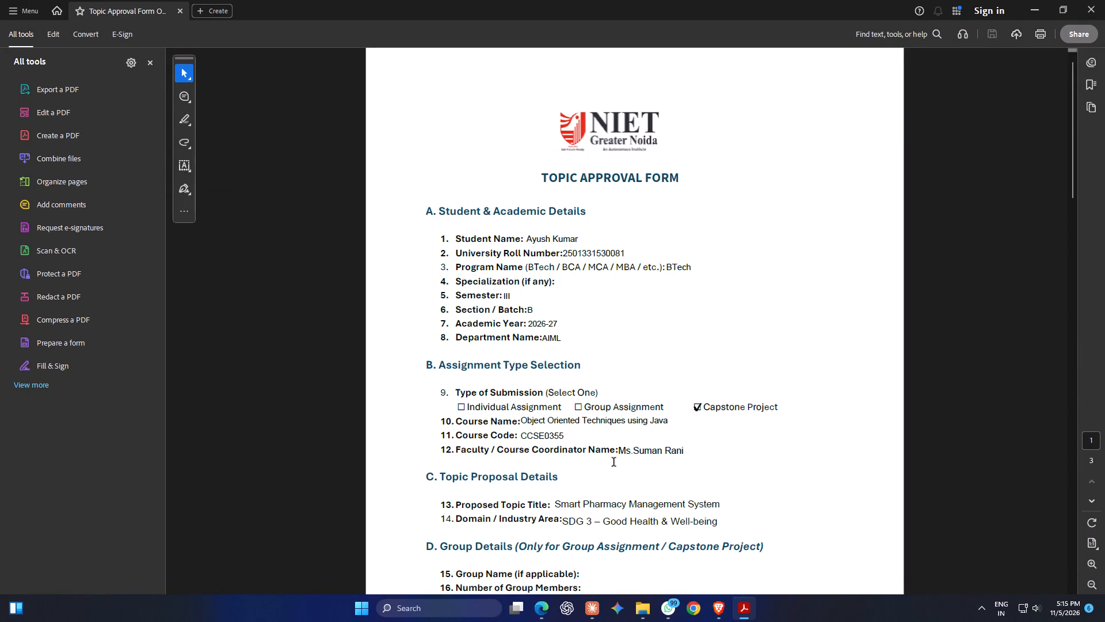
left_click_drag(670, 423, 627, 422)
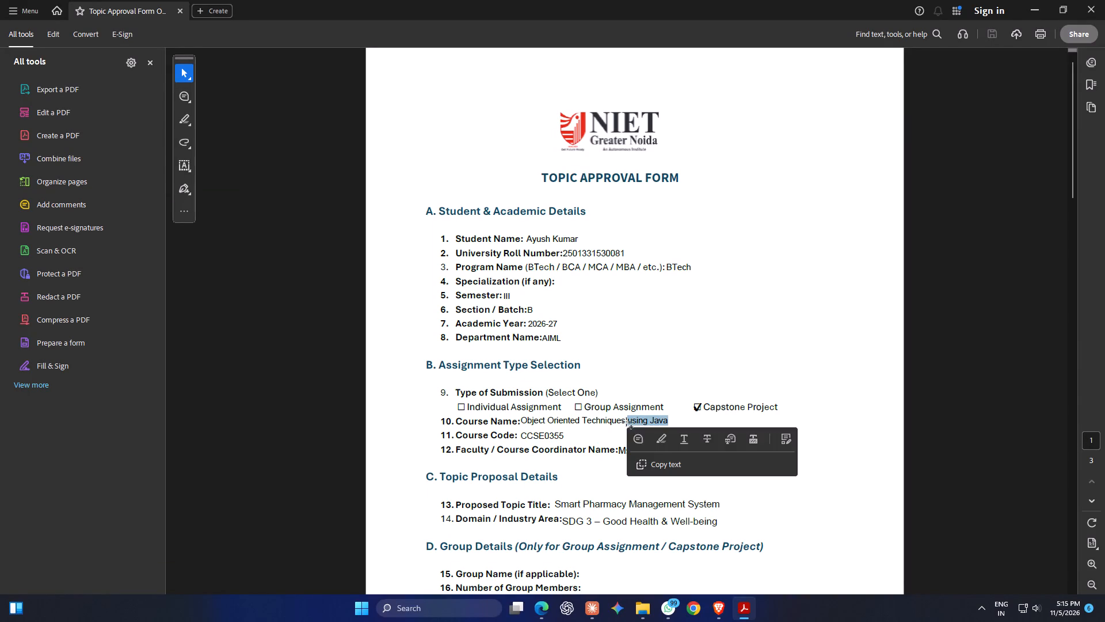
left_click(673, 417)
left_click_drag(673, 417, 587, 422)
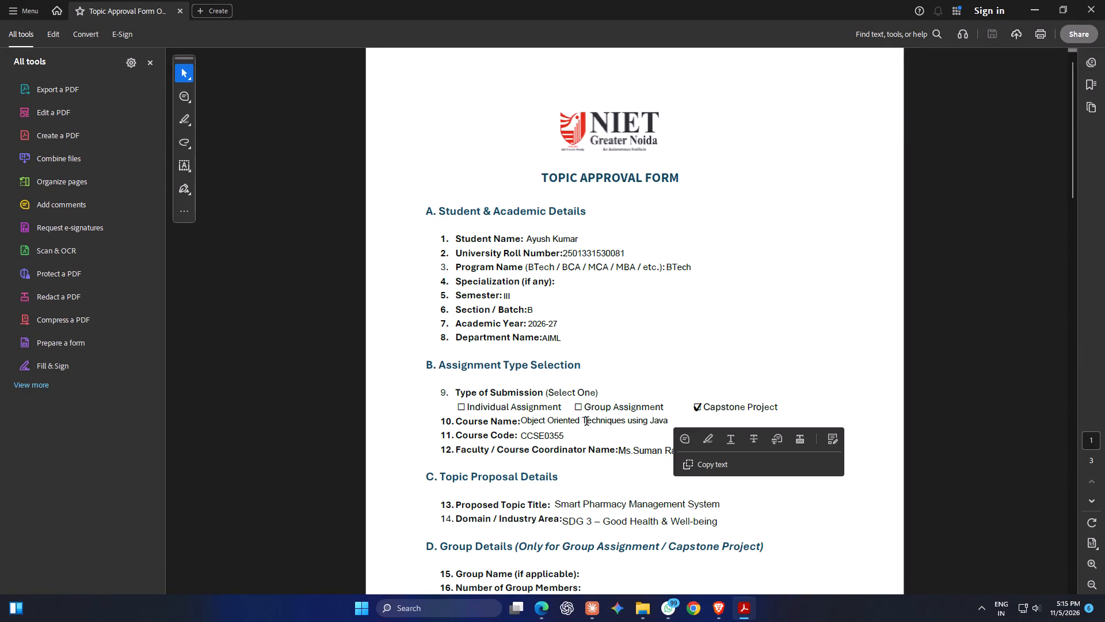
left_click_drag(587, 422, 523, 417)
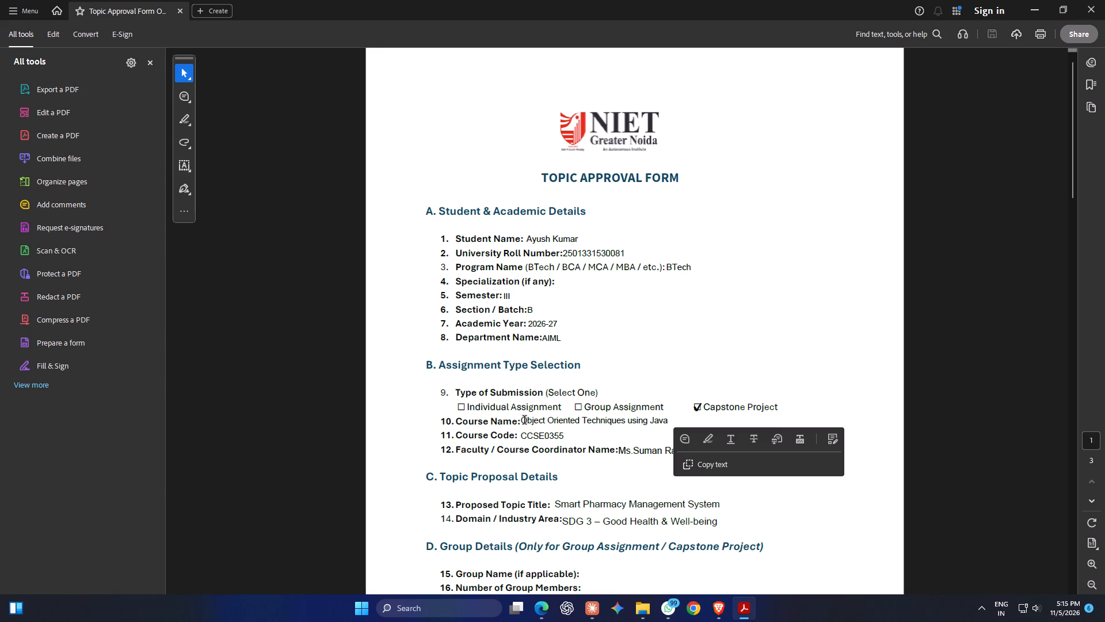
left_click(525, 420)
left_click_drag(525, 420, 685, 416)
left_click(685, 416)
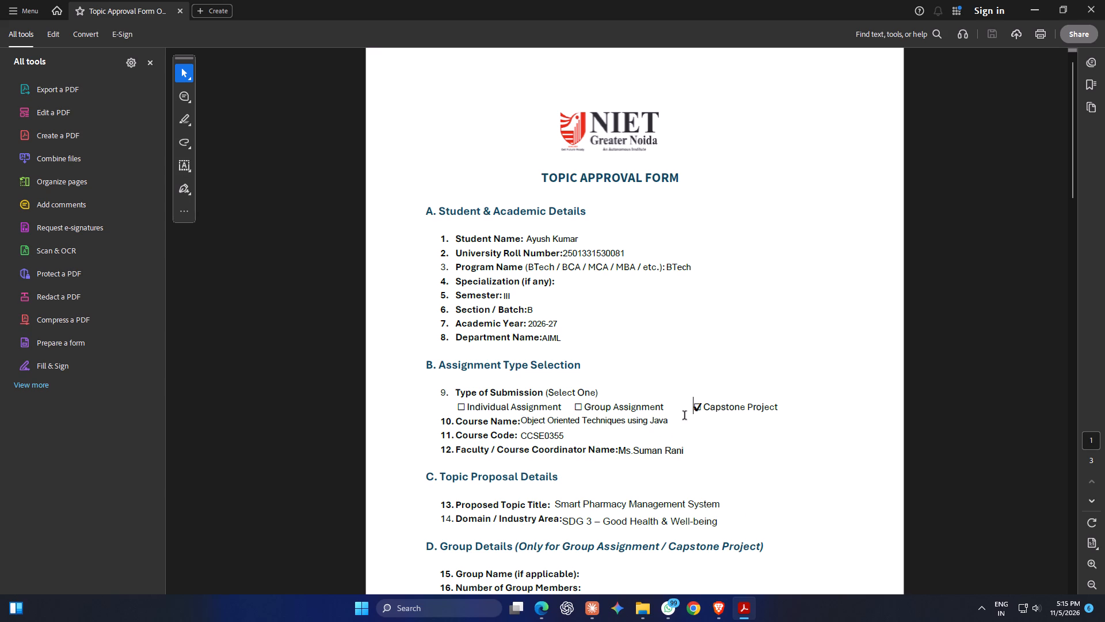
left_click_drag(671, 423, 537, 423)
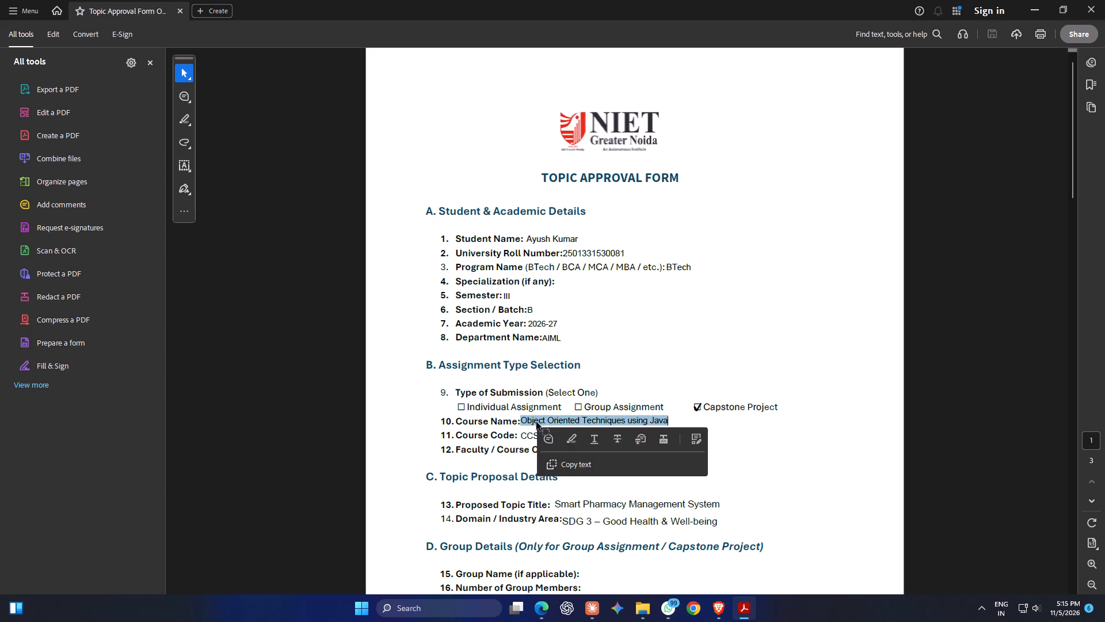
key("ctrl+c")
left_click(1038, 0)
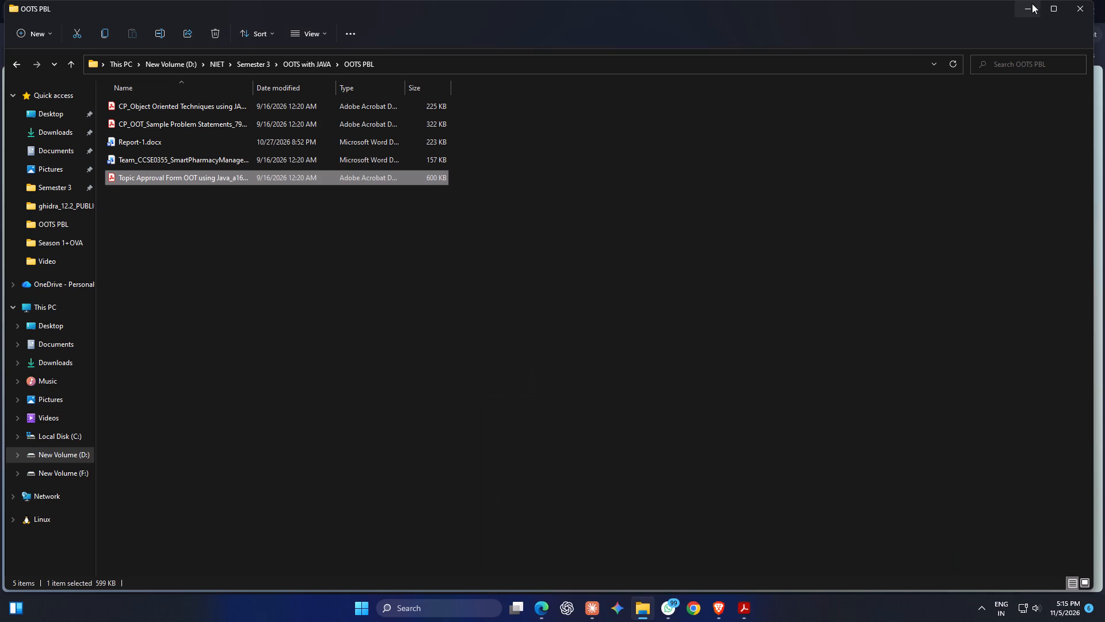
left_click(1025, 11)
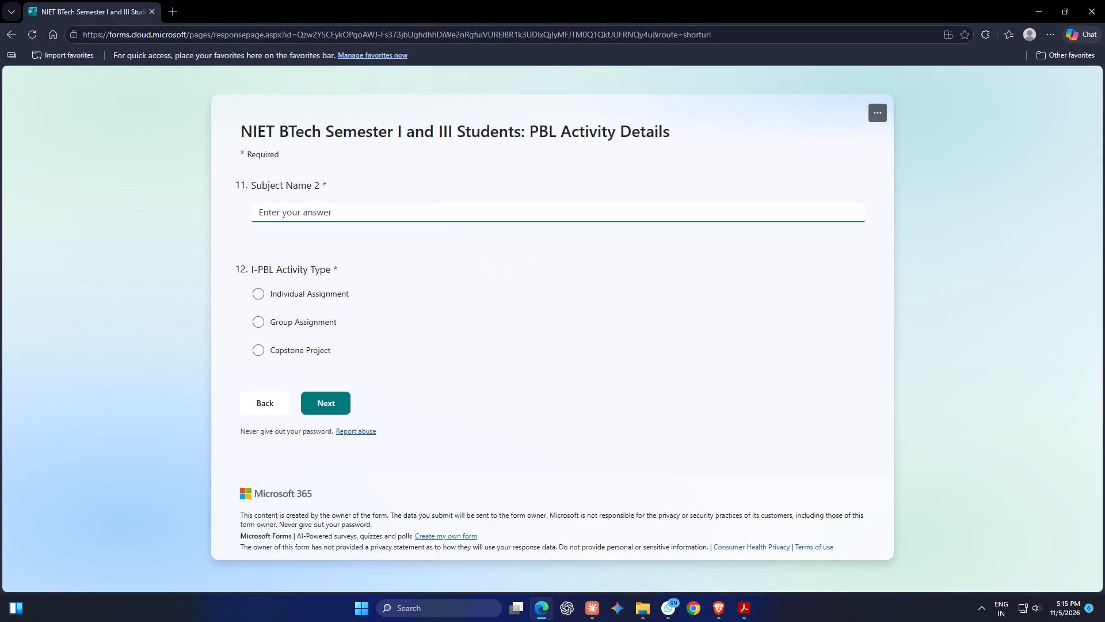
left_click(422, 208)
key("ctrl+v")
Check the submission type in the Acrobat approval form, then choose Capstone Project for question 12 in the Edge form.
left_click(752, 619)
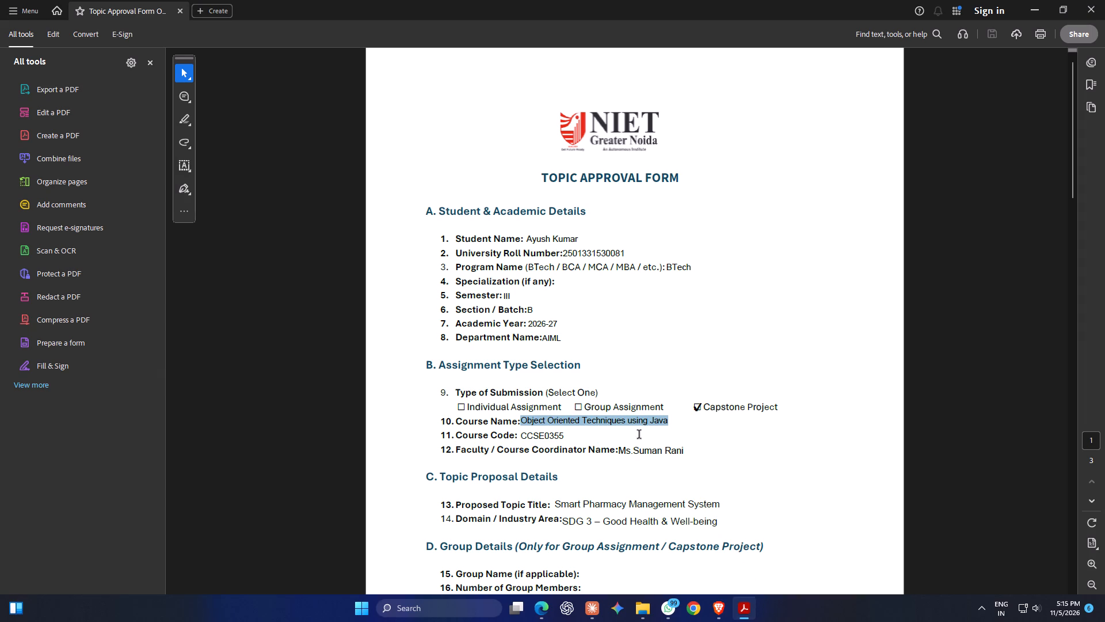
left_click(1037, 7)
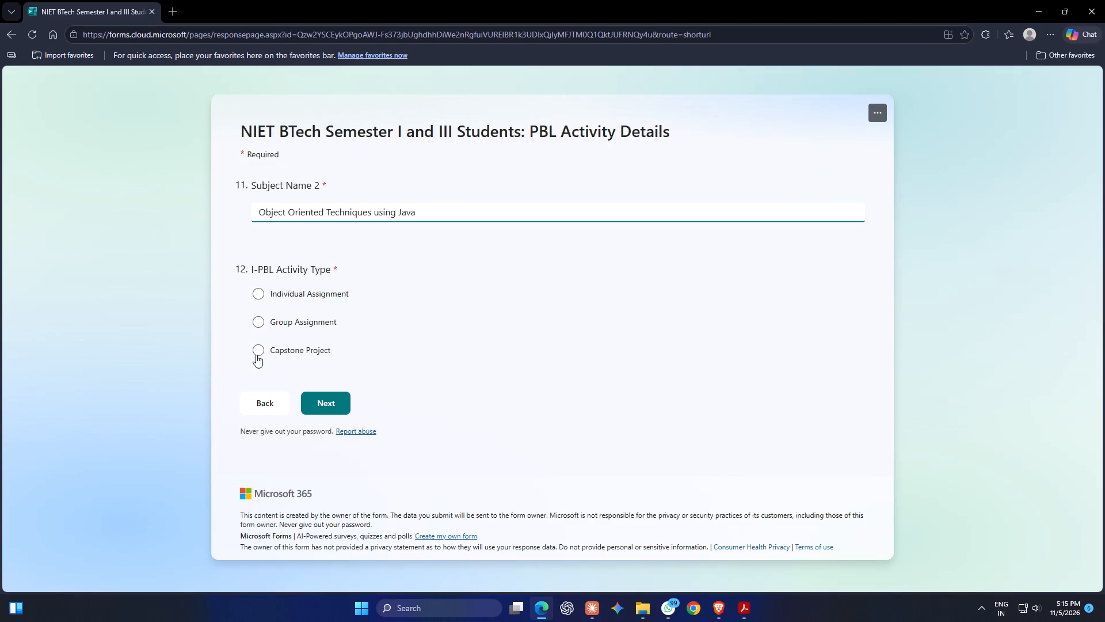
left_click(258, 350)
Check the aligned SDG in the Acrobat approval form, then select SDG 3 - Good Health & Well-being for question 15 in the Edge form.
scroll(298, 435, "down", 4)
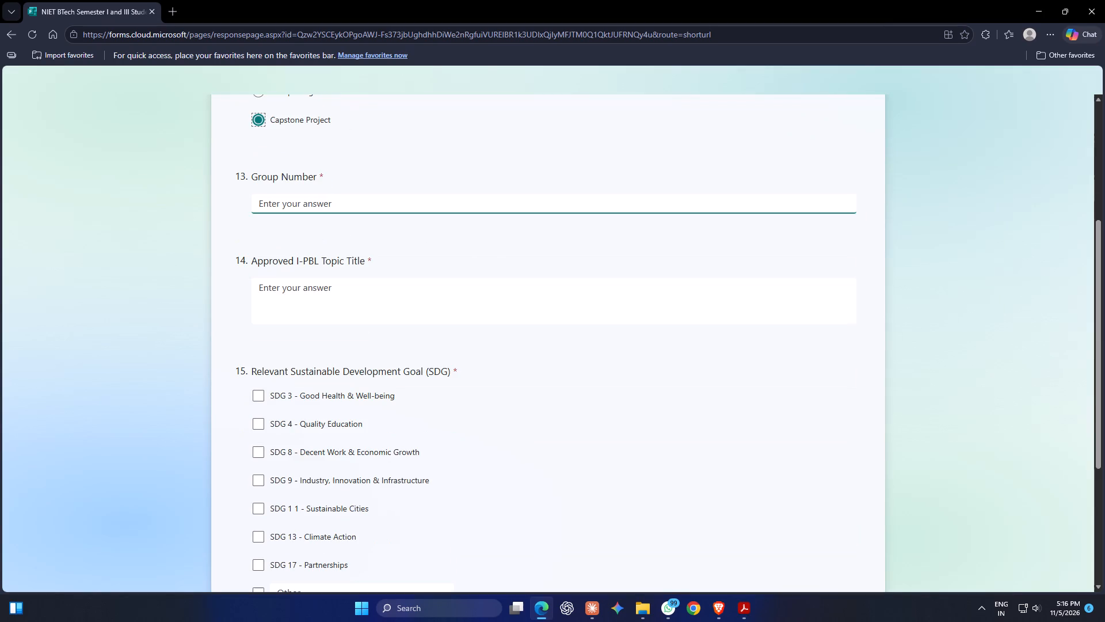
left_click(744, 610)
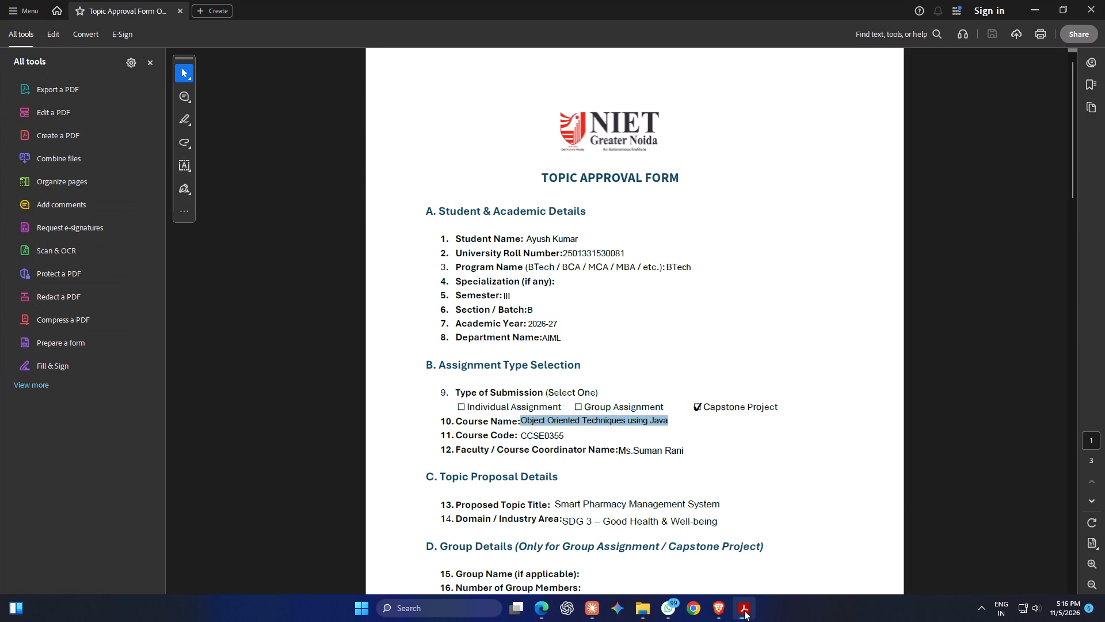
scroll(715, 457, "down", 4)
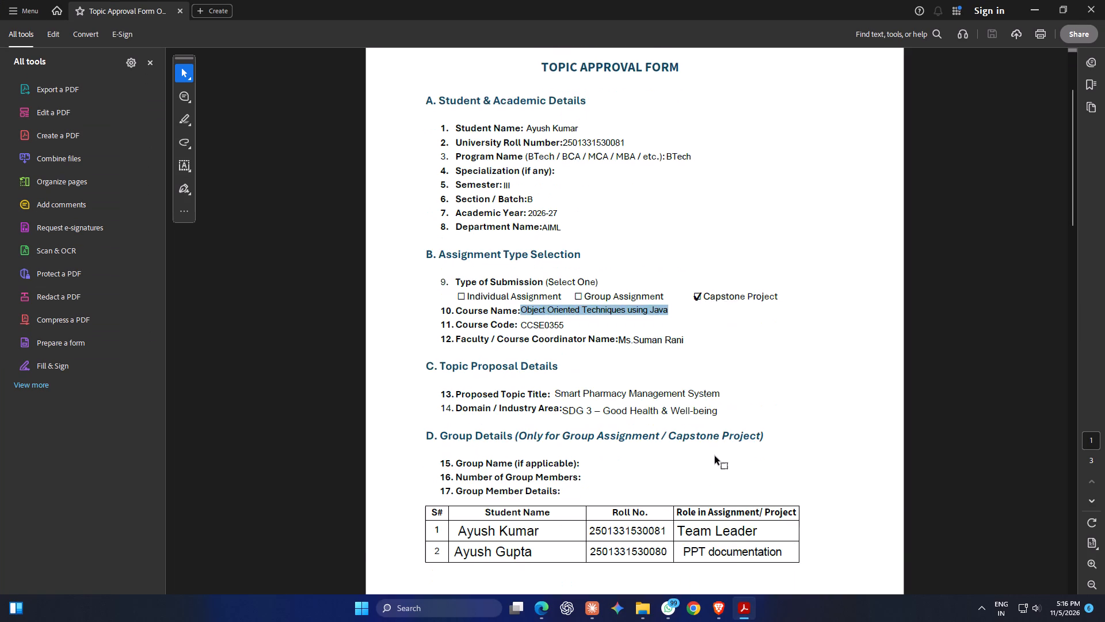
scroll(715, 457, "down", 17)
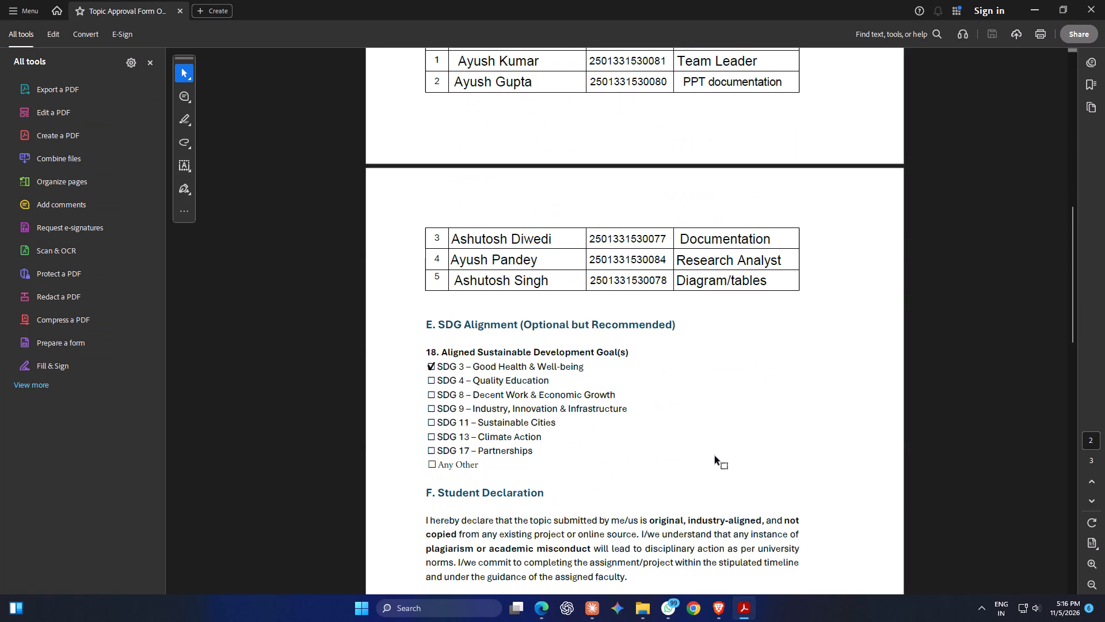
left_click(1031, 9)
scroll(299, 457, "down", 2)
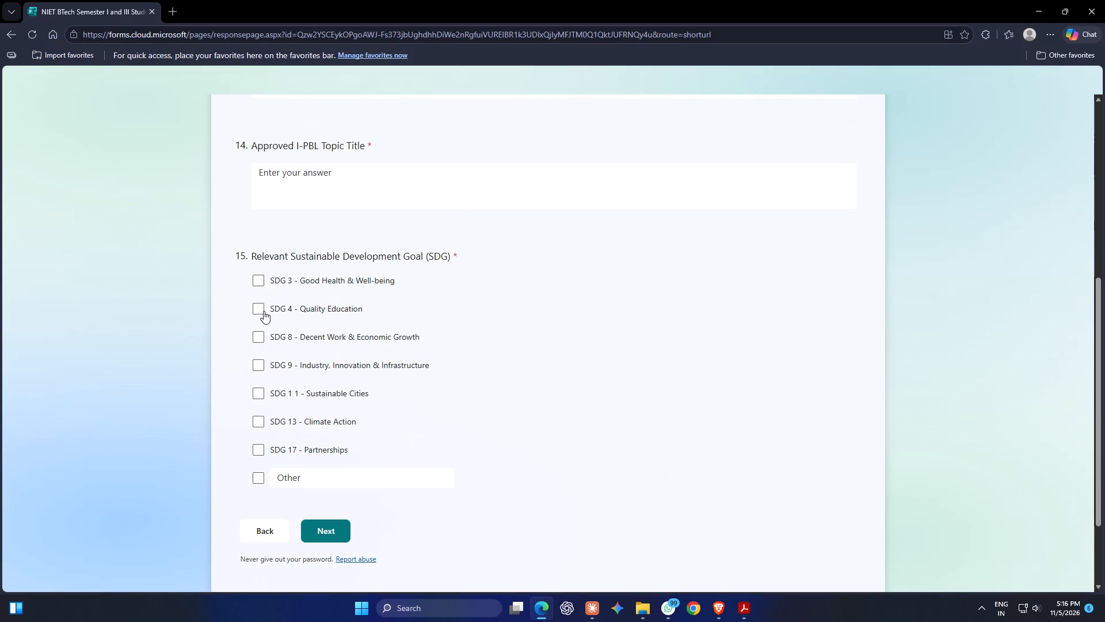
left_click(258, 282)
Copy the proposed topic title Smart Pharmacy Management System from the Acrobat approval form into question 14 of the Edge form.
left_click(742, 609)
scroll(750, 413, "up", 12)
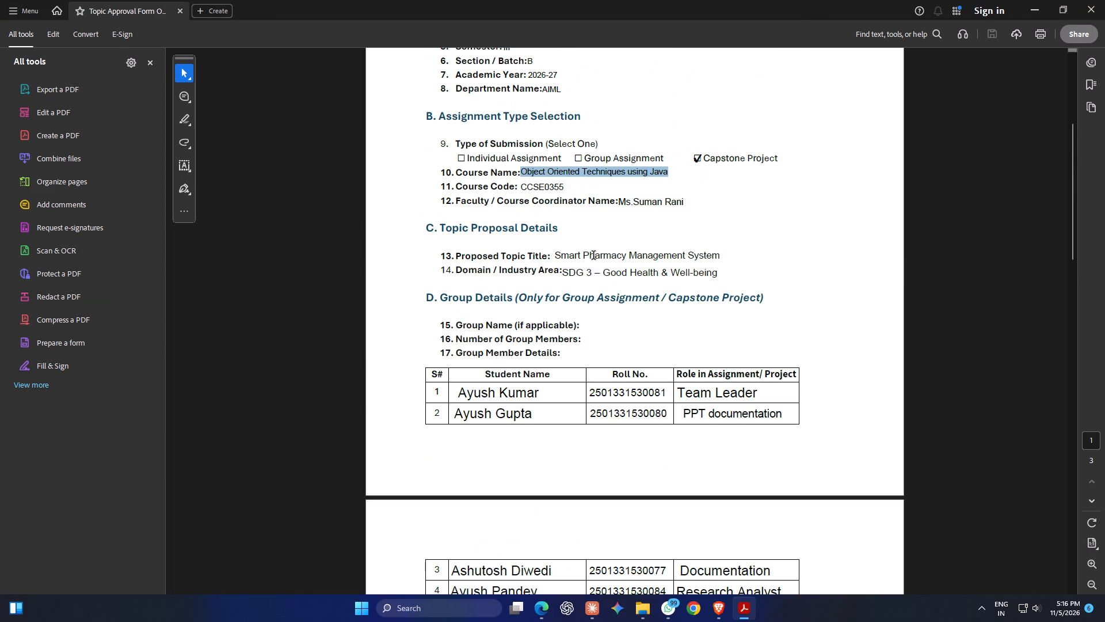
left_click(594, 256)
left_click_drag(557, 255, 697, 248)
key("ctrl+c")
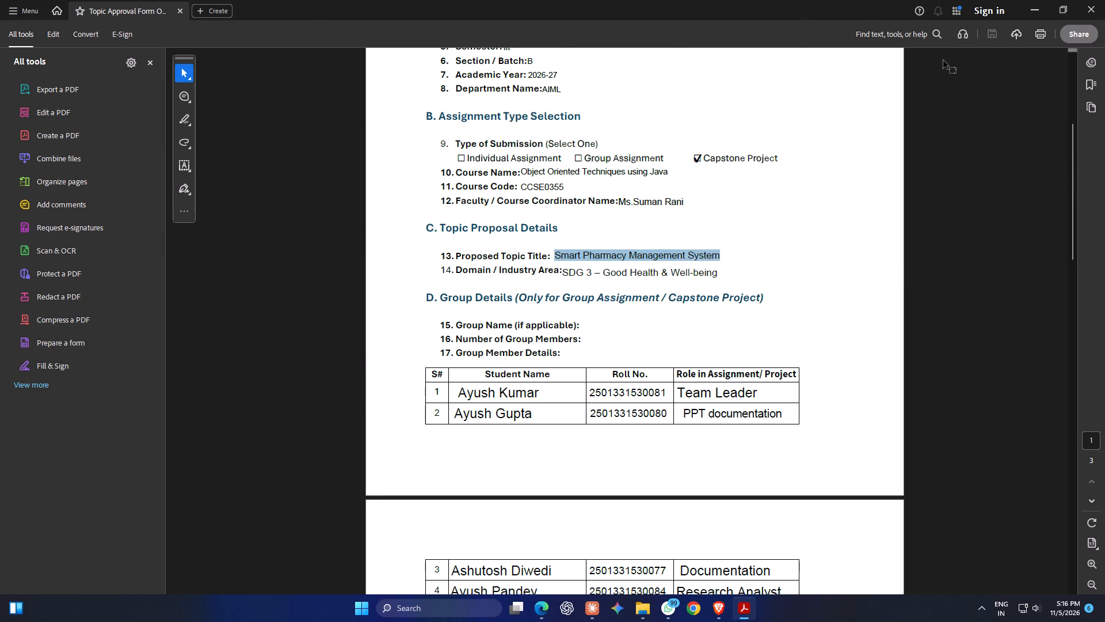
left_click(1037, 10)
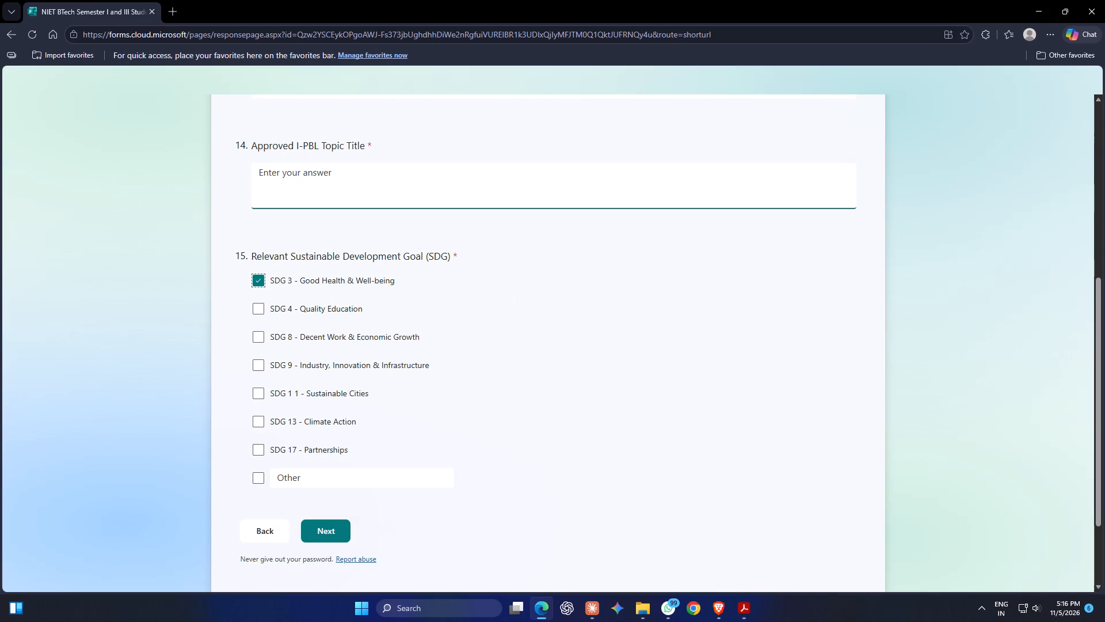
left_click(328, 175)
key("ctrl+v")
Switch to Brave and open the Object Oriented Techniques using JAVA course from My courses to look up the group number.
scroll(397, 230, "up", 2)
left_click(403, 203)
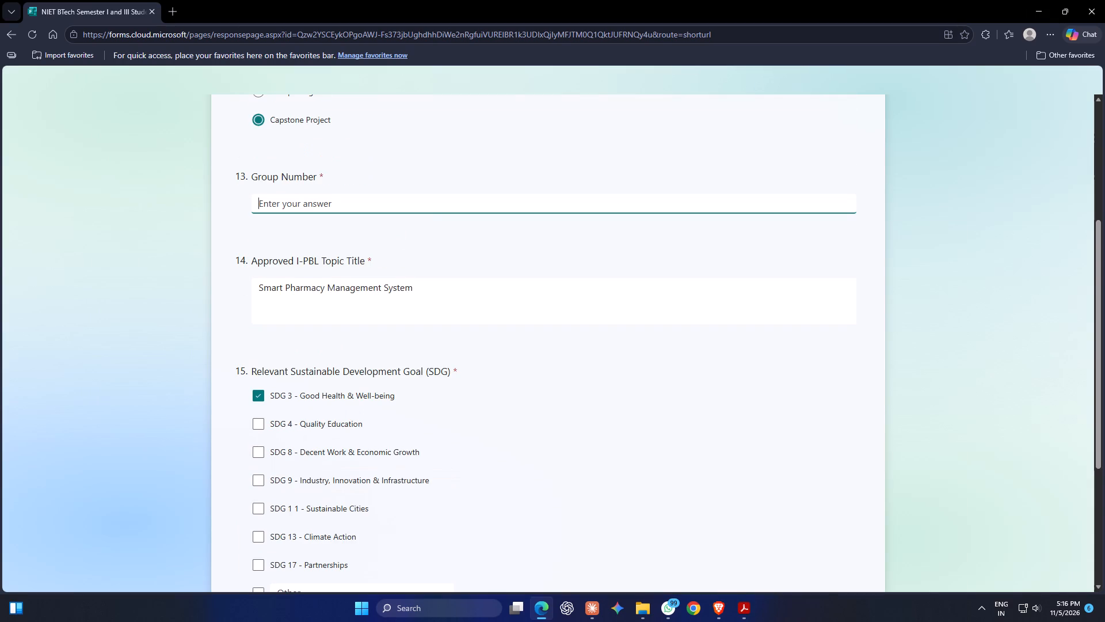
left_click(177, 12)
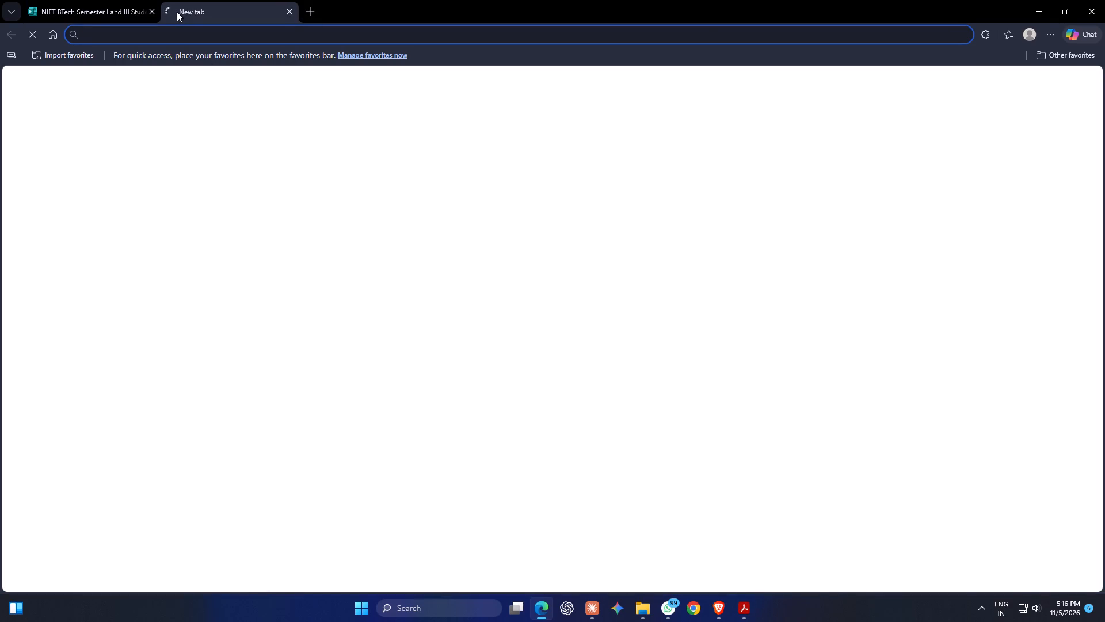
left_click(290, 10)
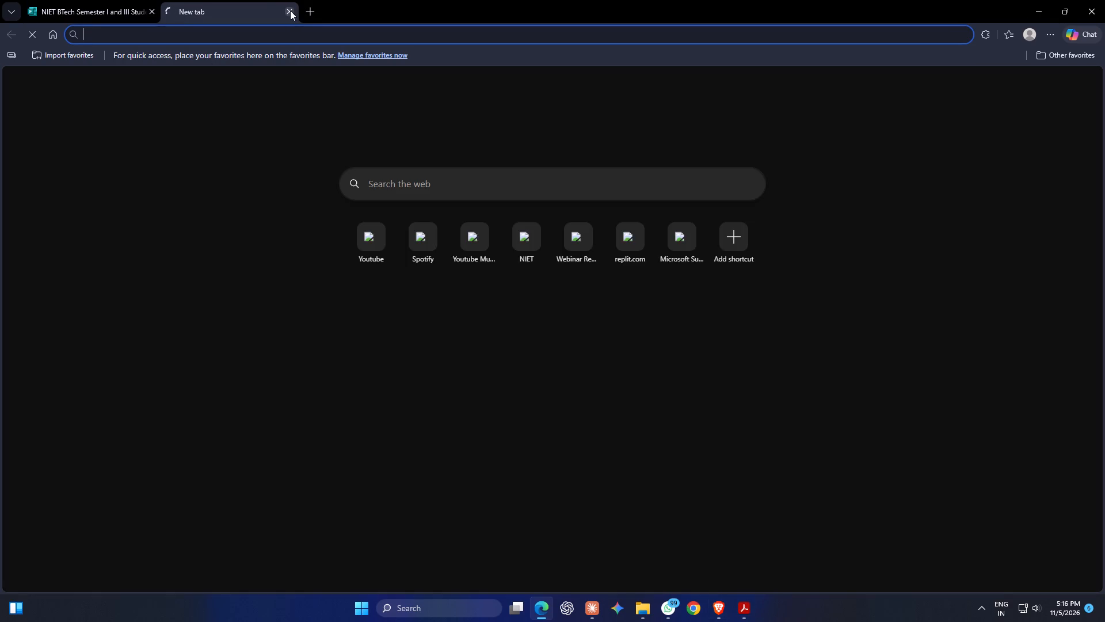
left_click(718, 606)
scroll(725, 218, "up", 2)
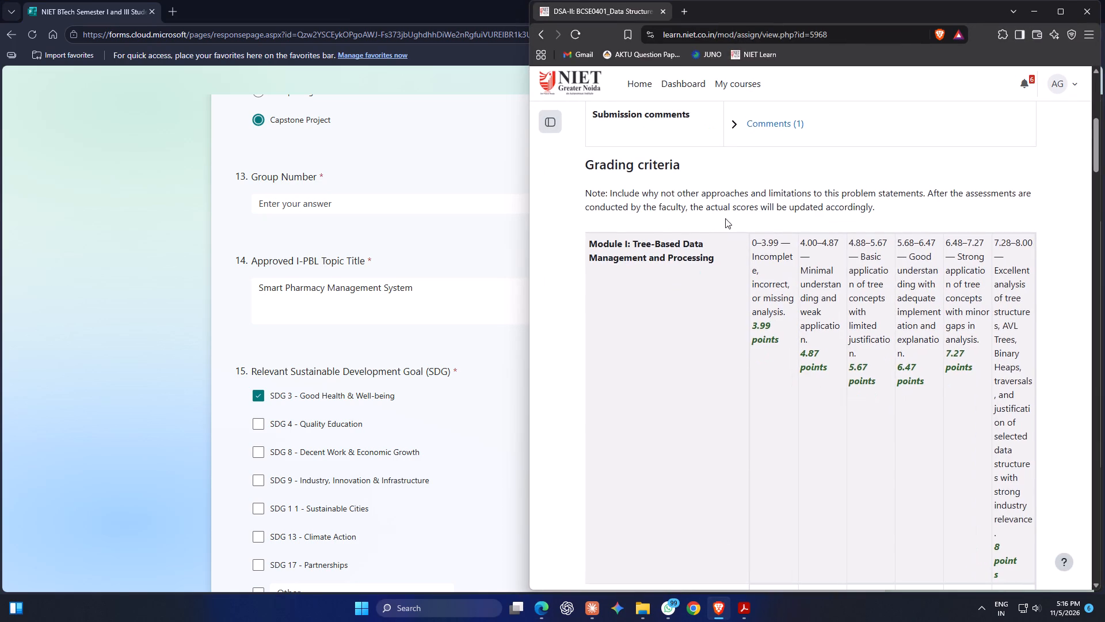
scroll(725, 218, "up", 6)
left_click(727, 88)
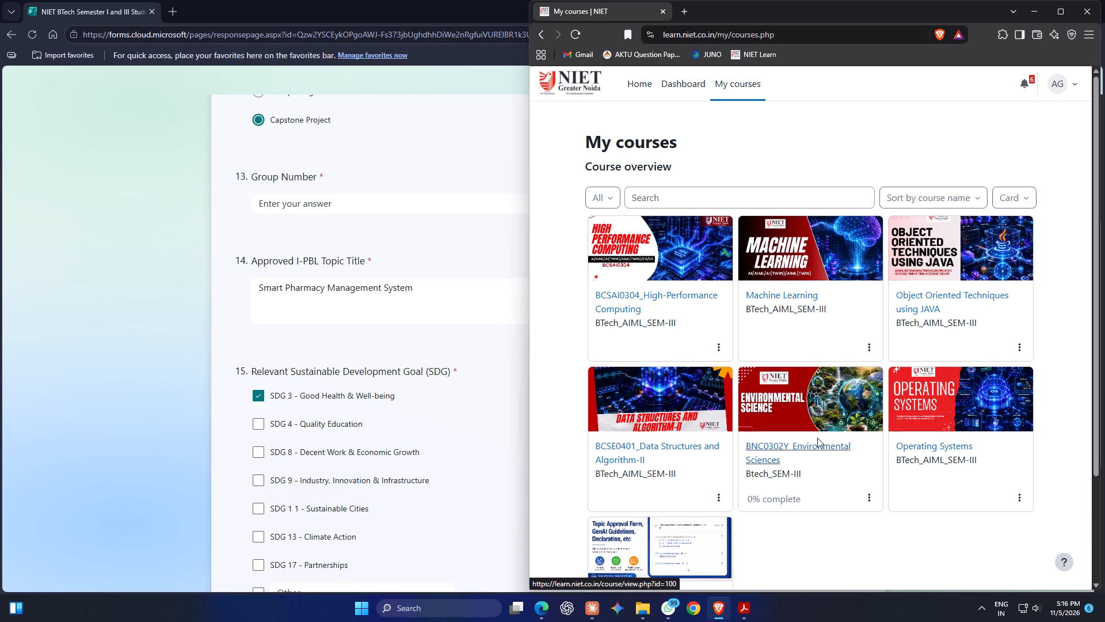
left_click(912, 301)
left_click(913, 309)
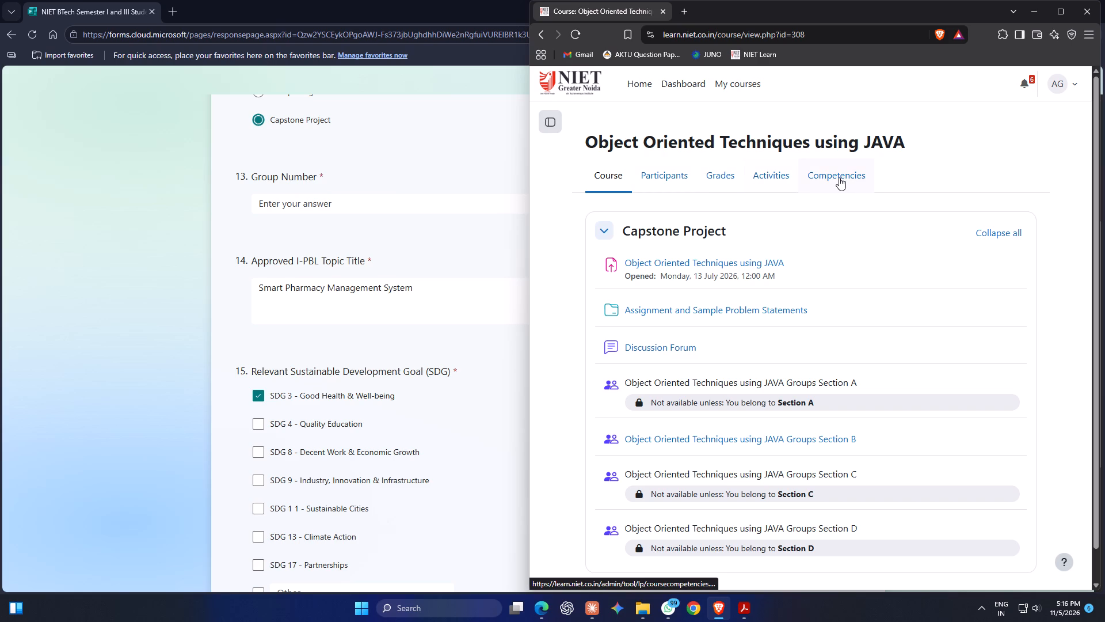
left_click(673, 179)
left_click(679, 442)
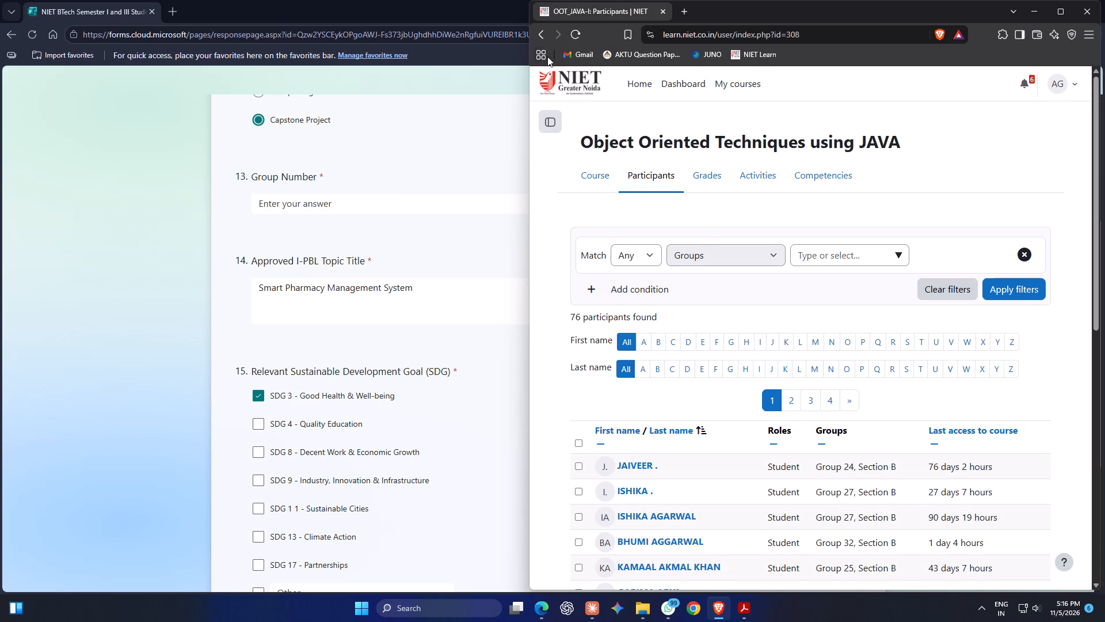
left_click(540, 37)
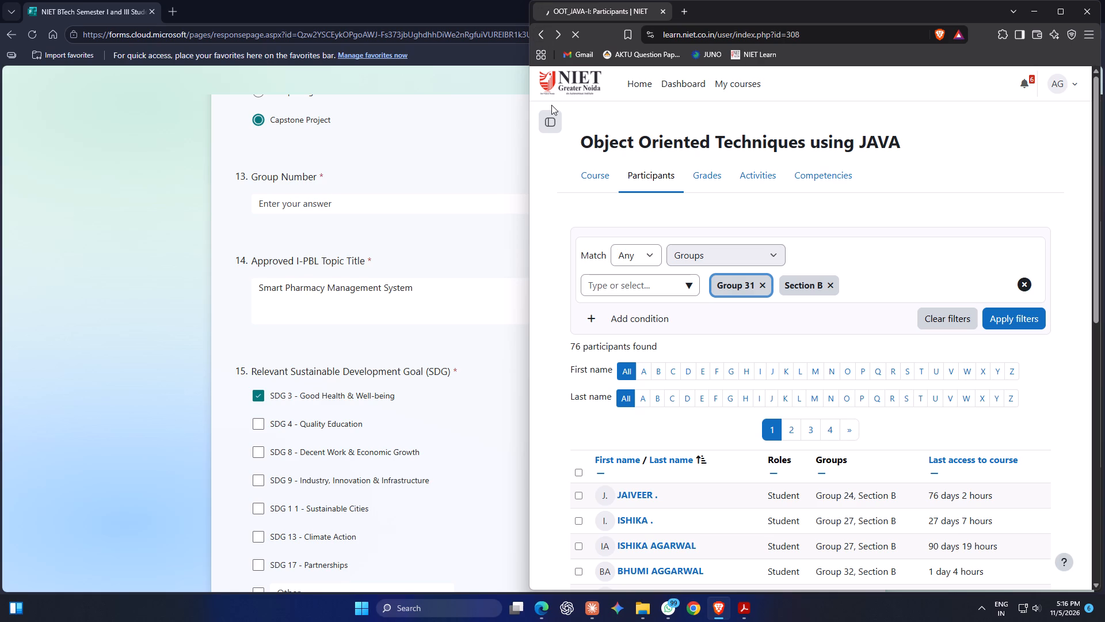
Check the selected group on the course's Groups Section B page, then enter 31 as the Group Number in the Edge form.
left_click(656, 437)
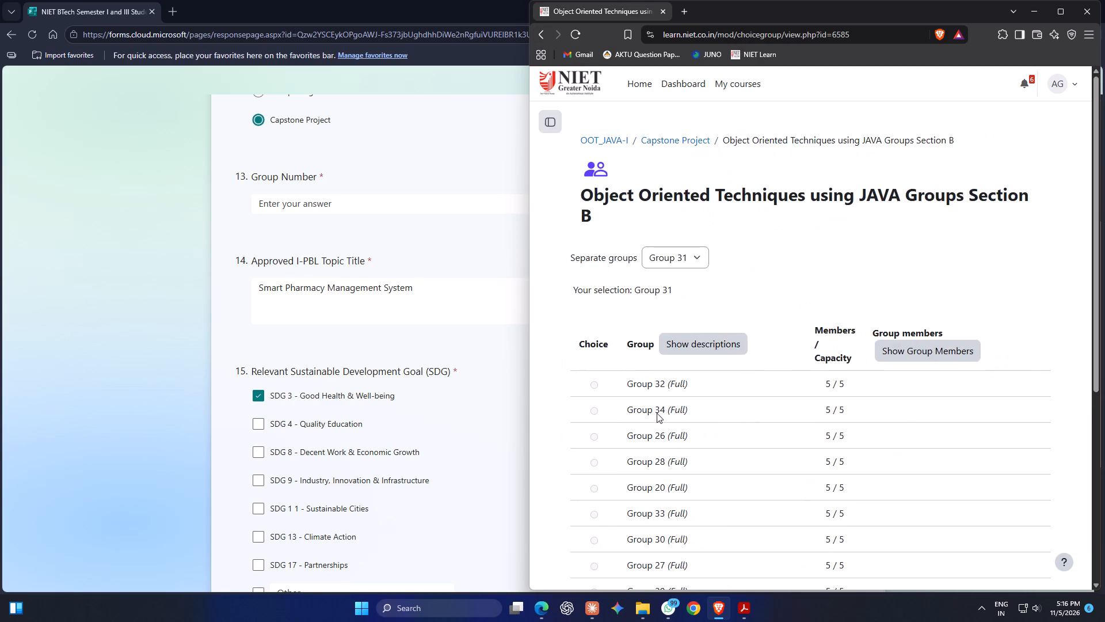
scroll(668, 418, "down", 4)
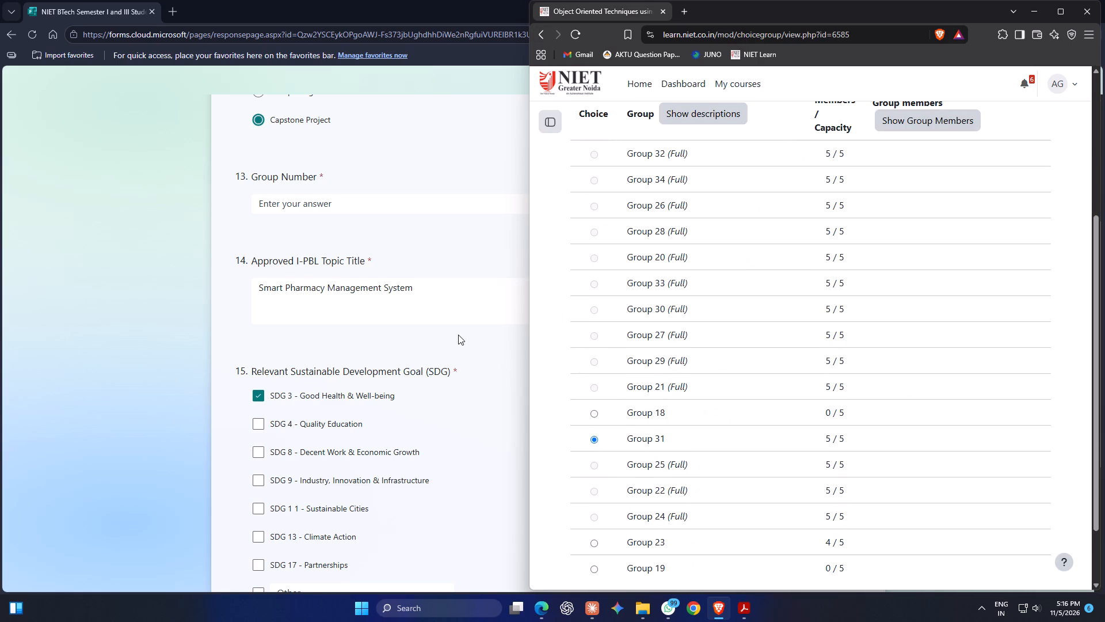
left_click(386, 205)
type("31")
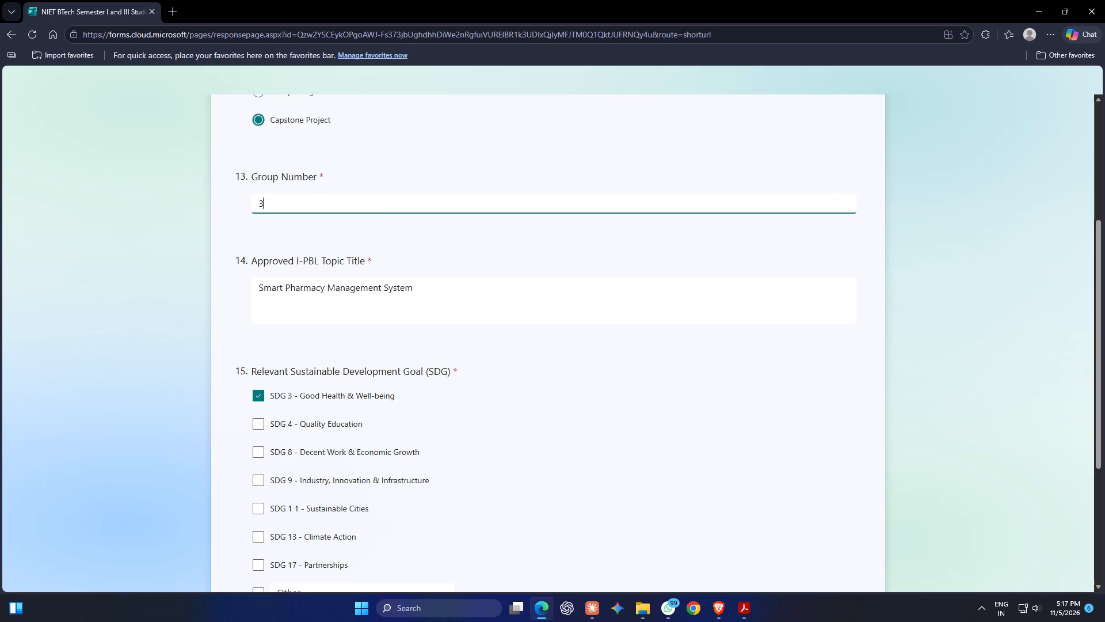
Review the answers for Subject 2 and advance to the Subject Name 3 section of the form.
scroll(386, 205, "up", 5)
scroll(386, 205, "down", 11)
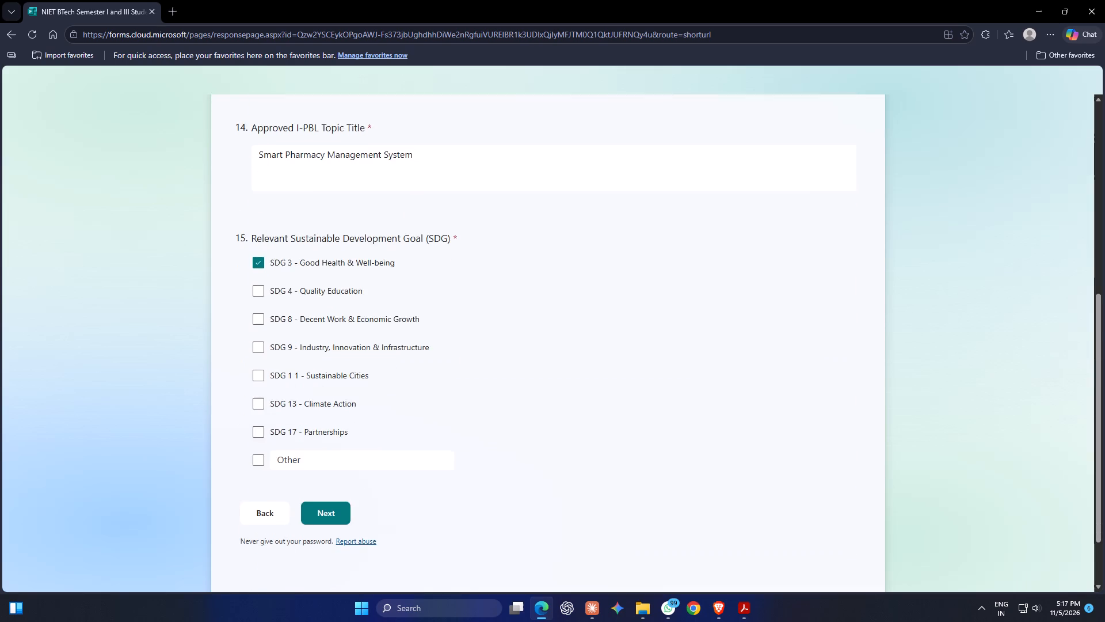
left_click(333, 425)
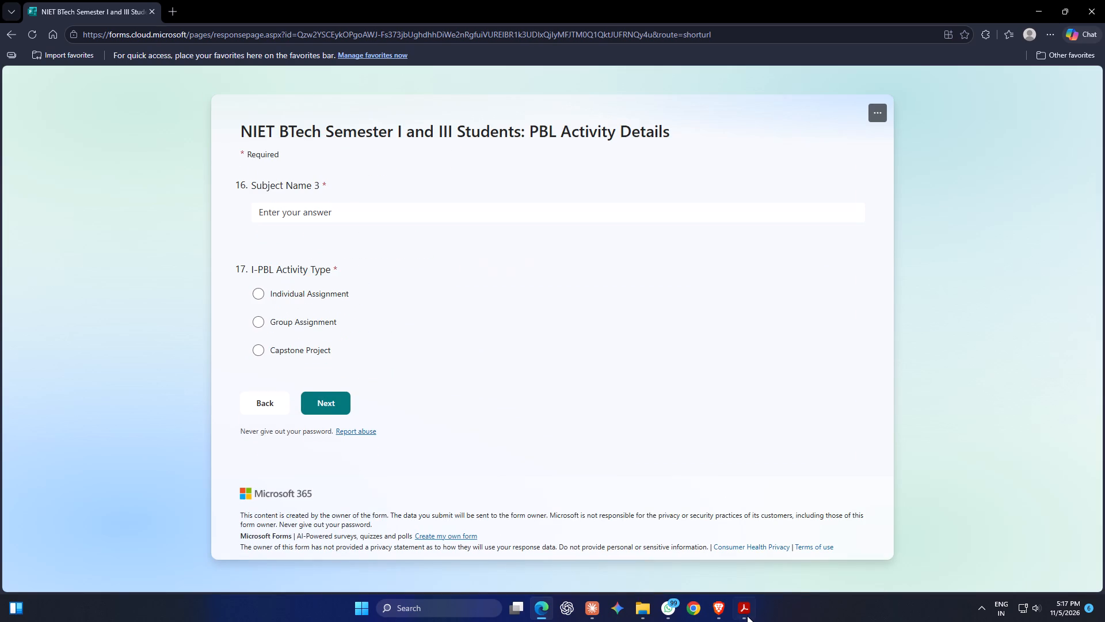
Switch to Adobe Acrobat and close the OOT using Java Topic Approval Form.
left_click(747, 616)
scroll(683, 483, "up", 4)
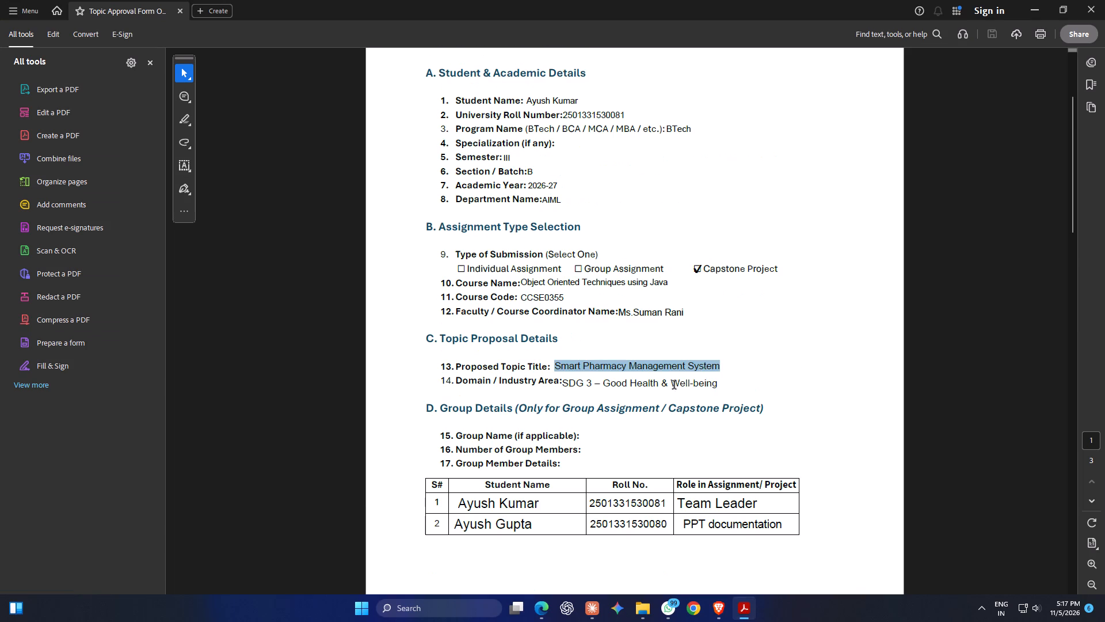
left_click(1104, 0)
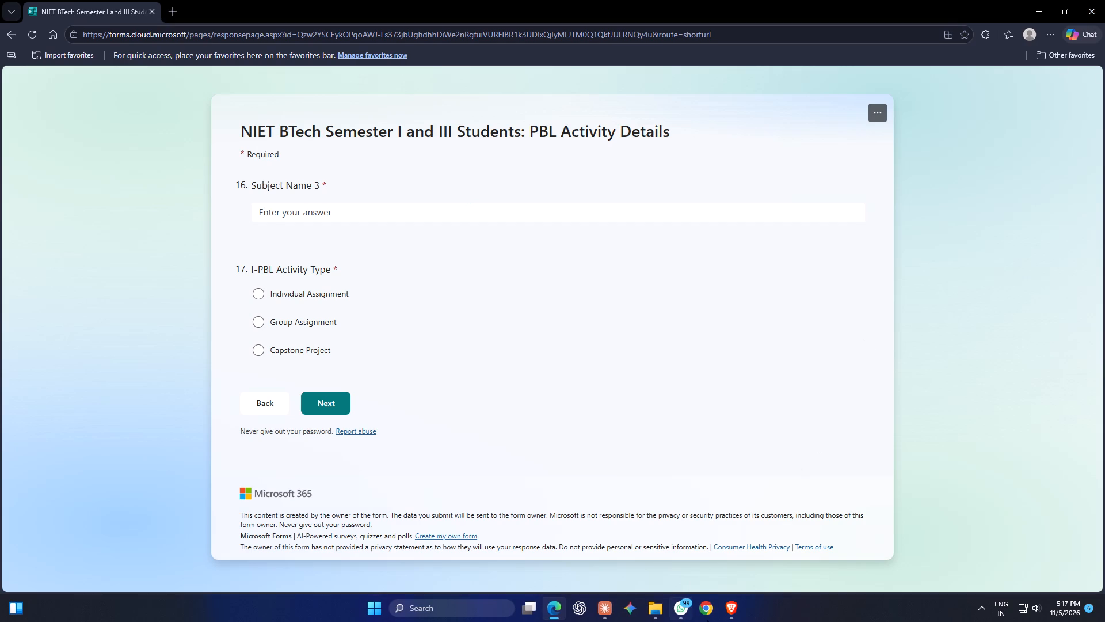
Switch to Brave and open the Operating Systems group assignment submission from the Operating Systems course in My courses.
left_click(738, 610)
scroll(685, 164, "up", 3)
scroll(585, 113, "up", 4)
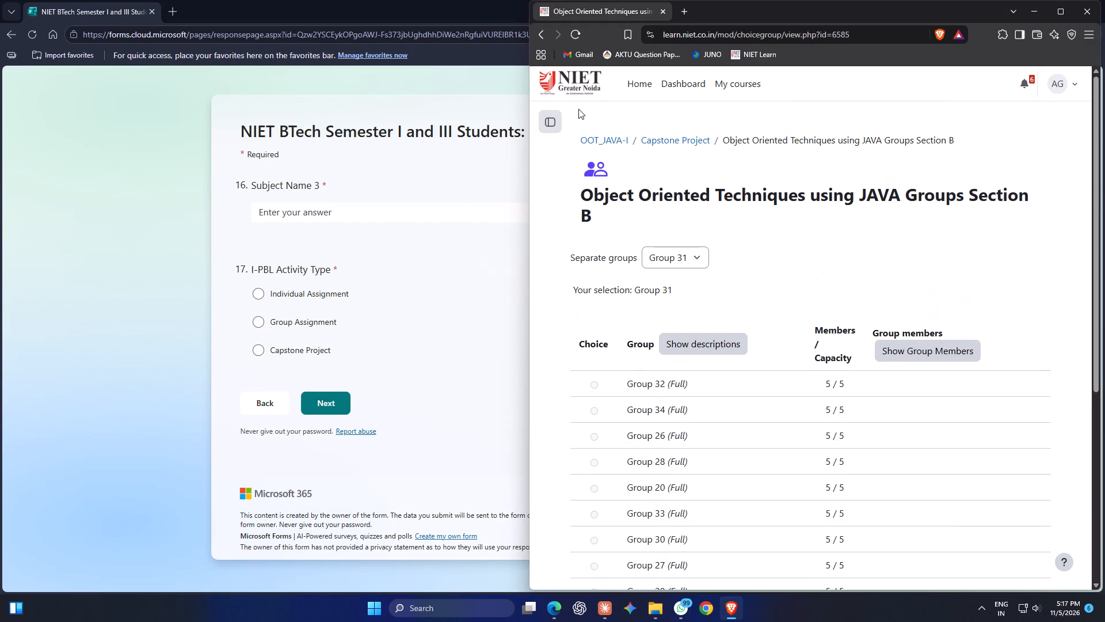
left_click(580, 92)
left_click(730, 84)
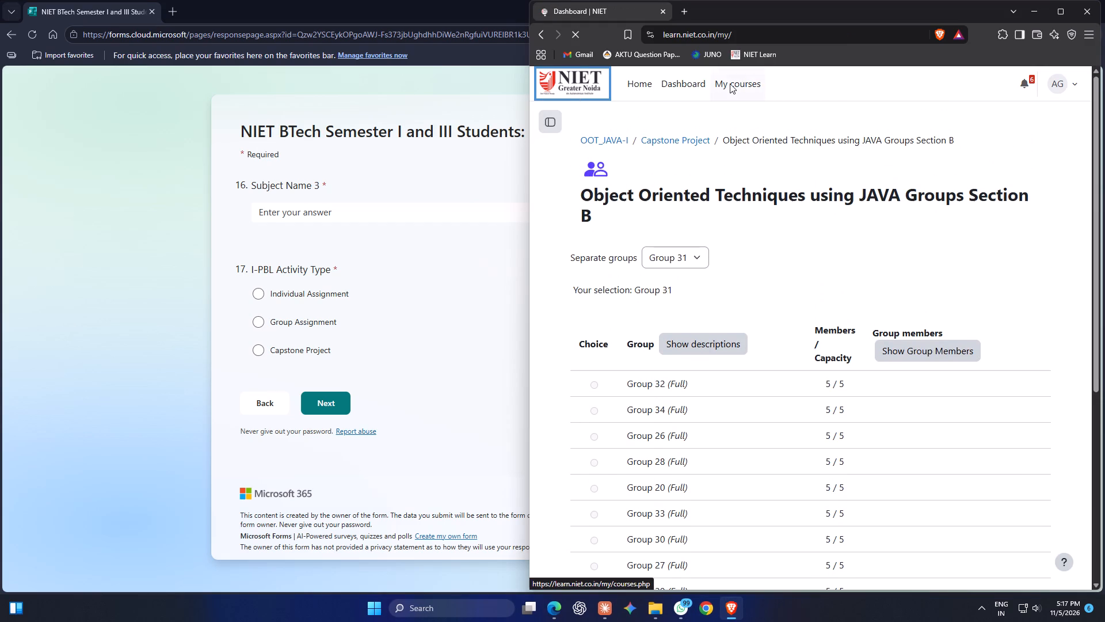
left_click(730, 84)
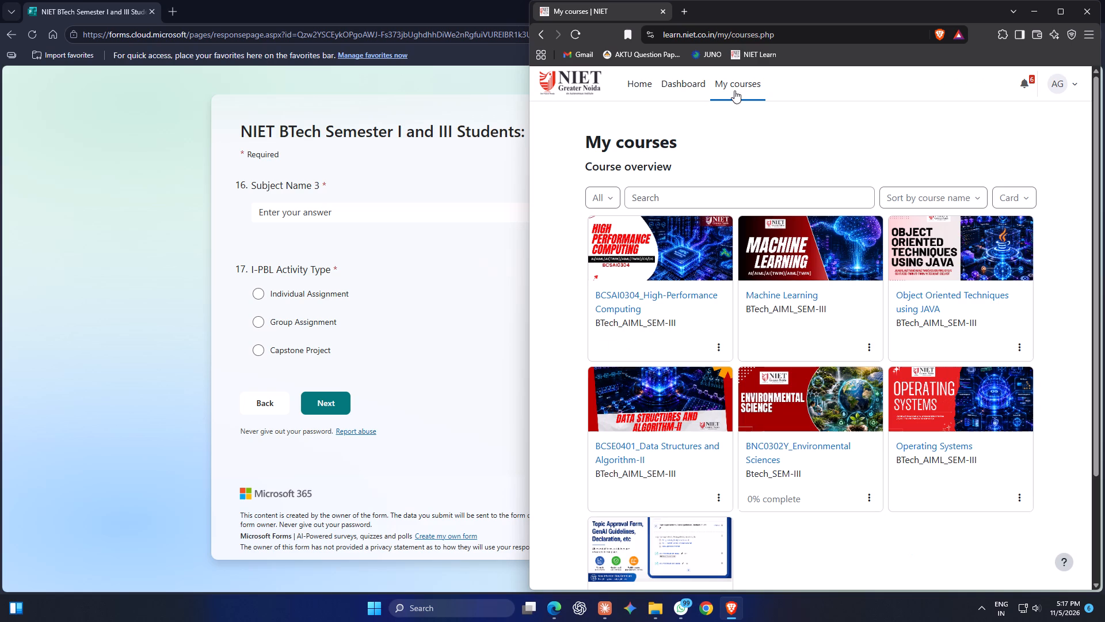
left_click(915, 451)
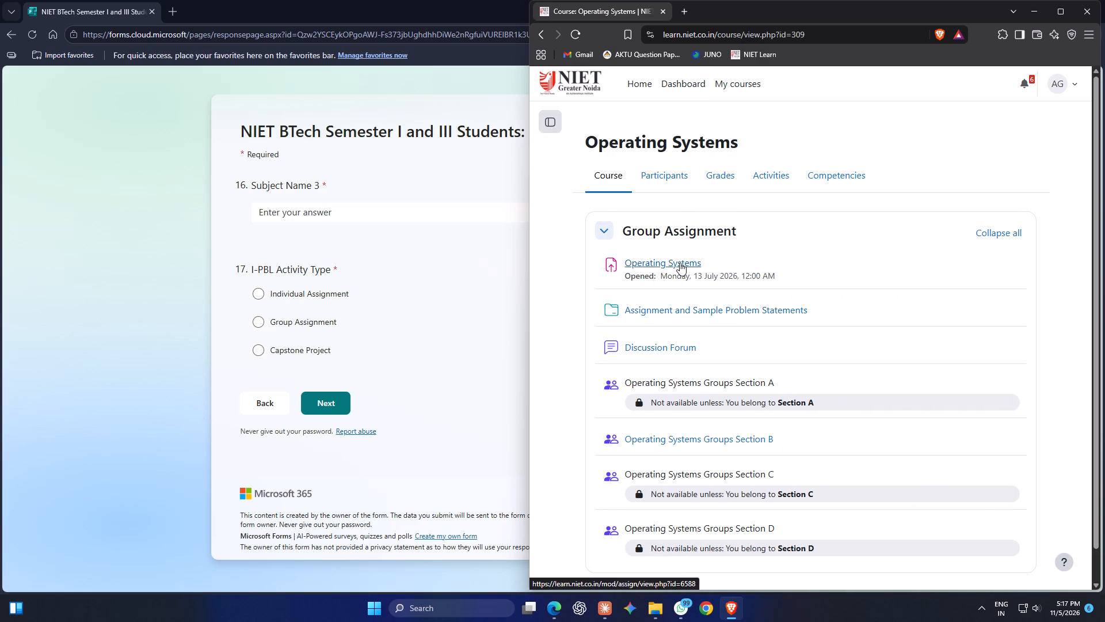
left_click(680, 263)
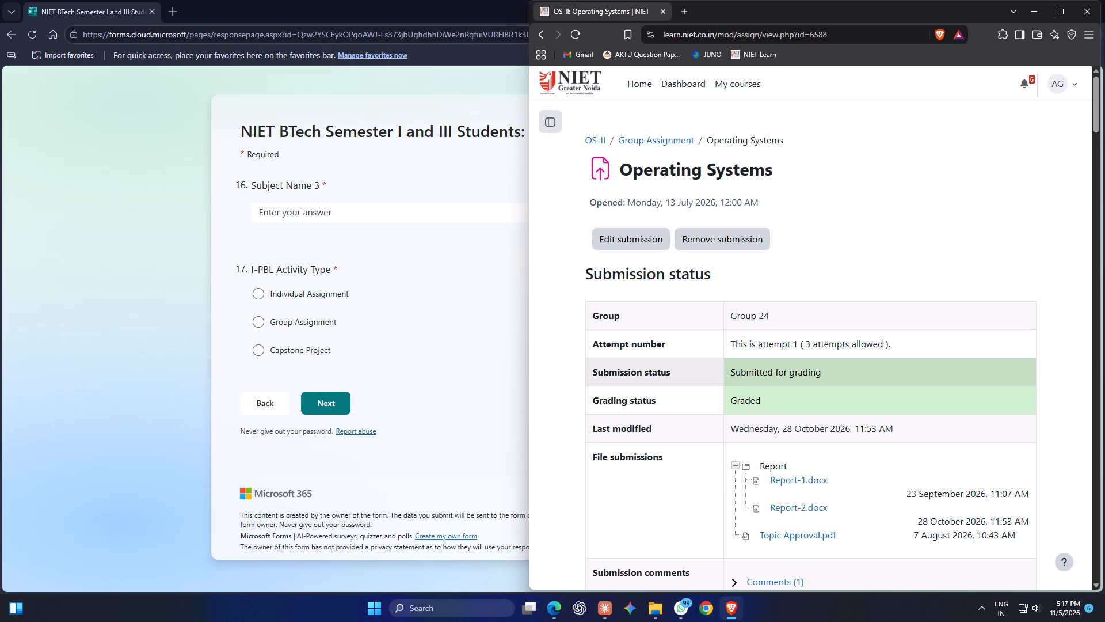
Switch to File Explorer and open the Topic Approval PDF from Semester 3 > OS > OS Lab > OS PBL.
left_click(654, 612)
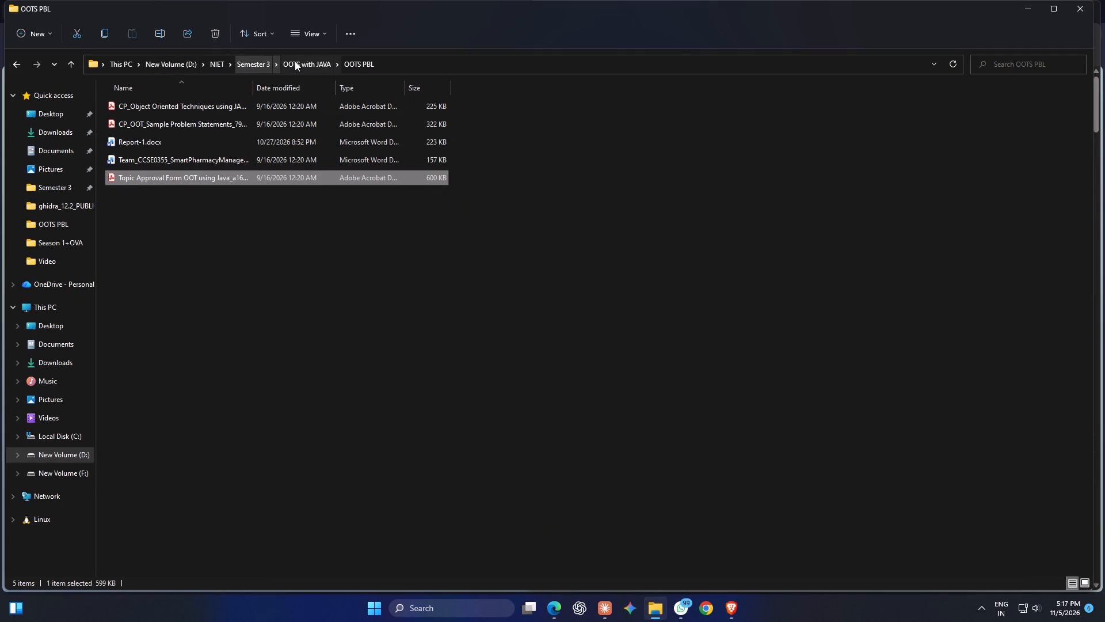
left_click(252, 61)
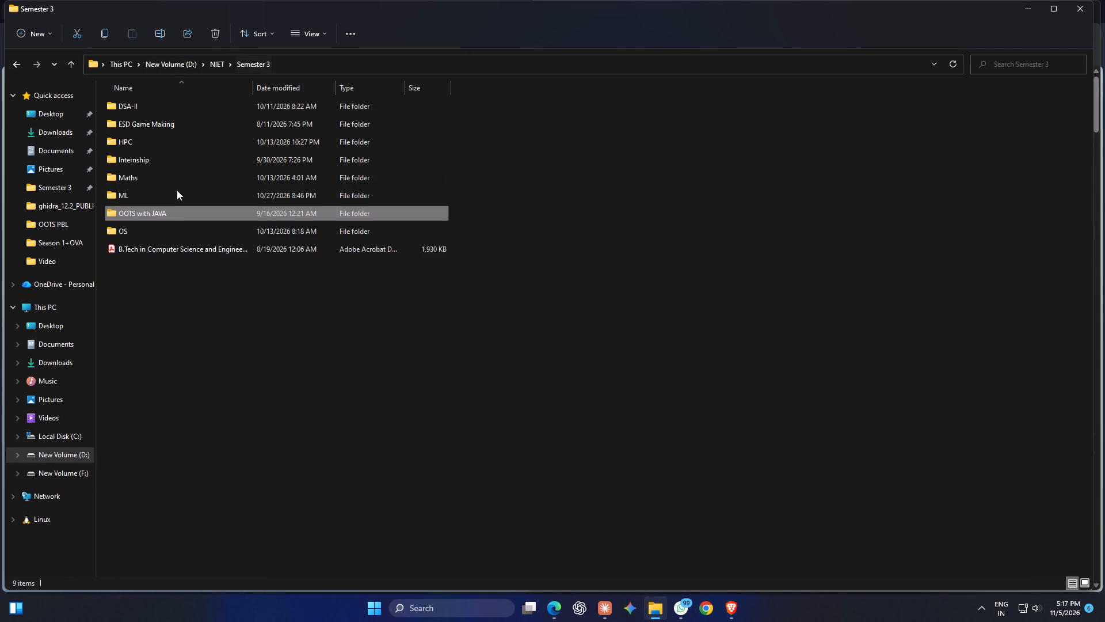
double_click(124, 230)
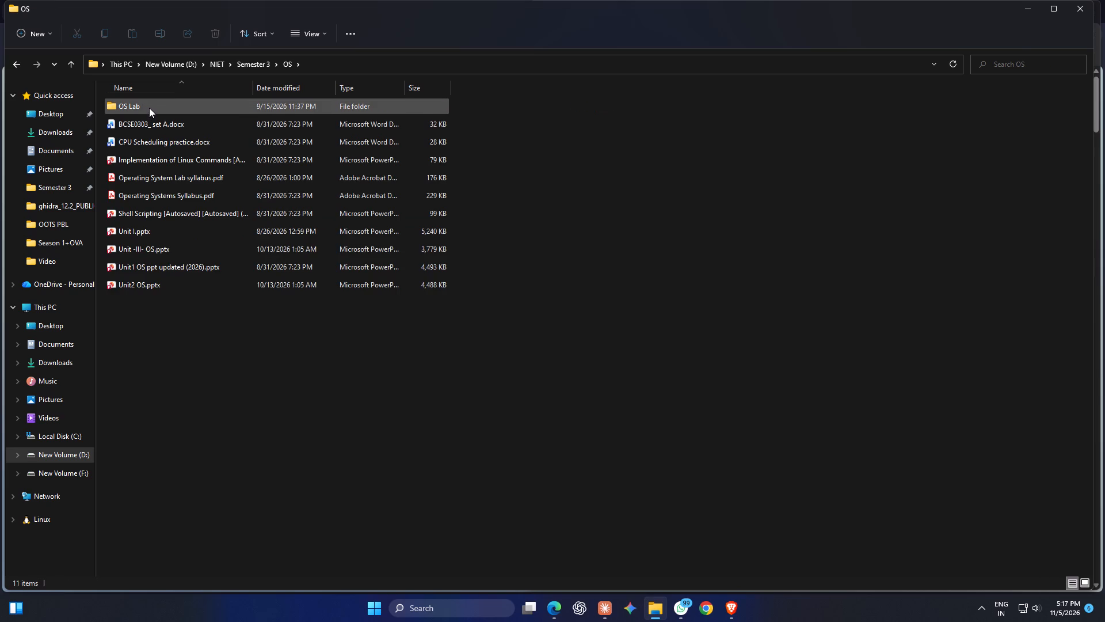
left_click(149, 108)
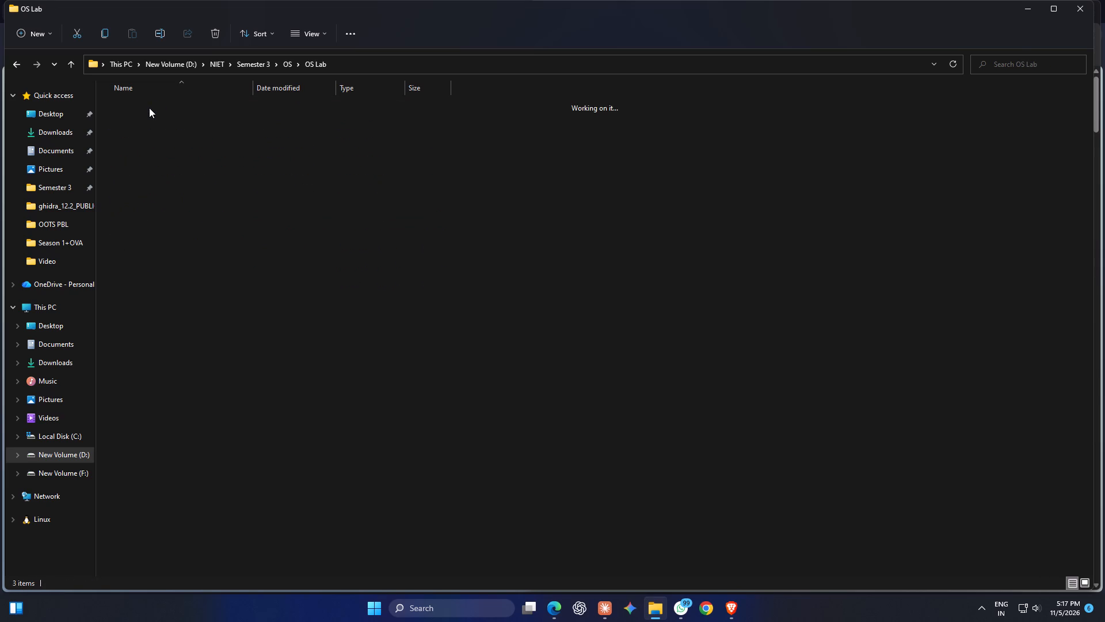
double_click(149, 108)
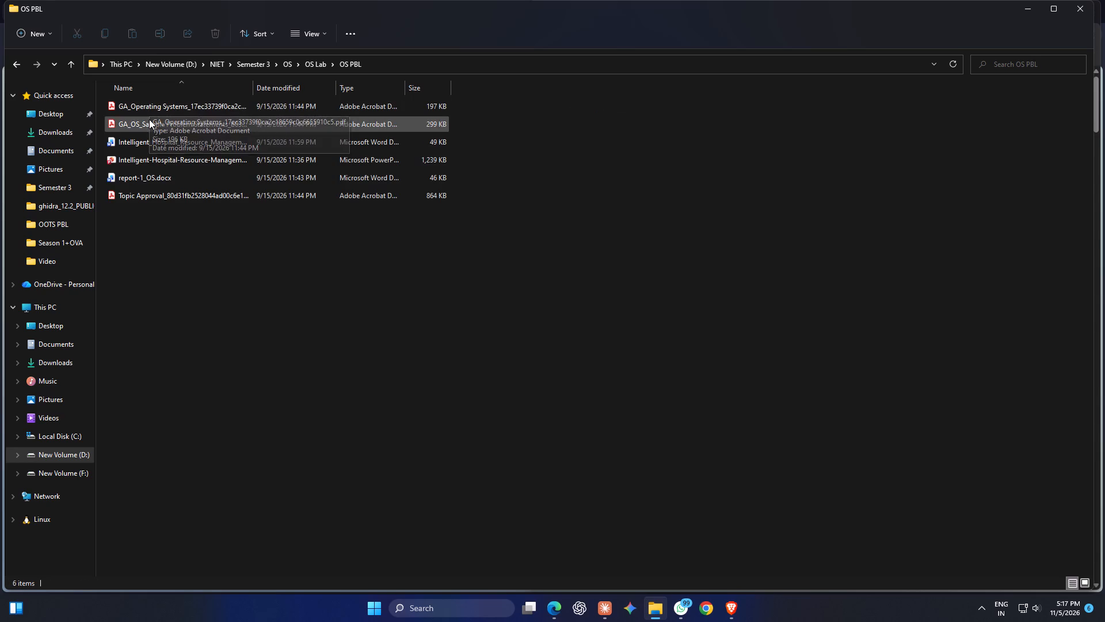
double_click(149, 198)
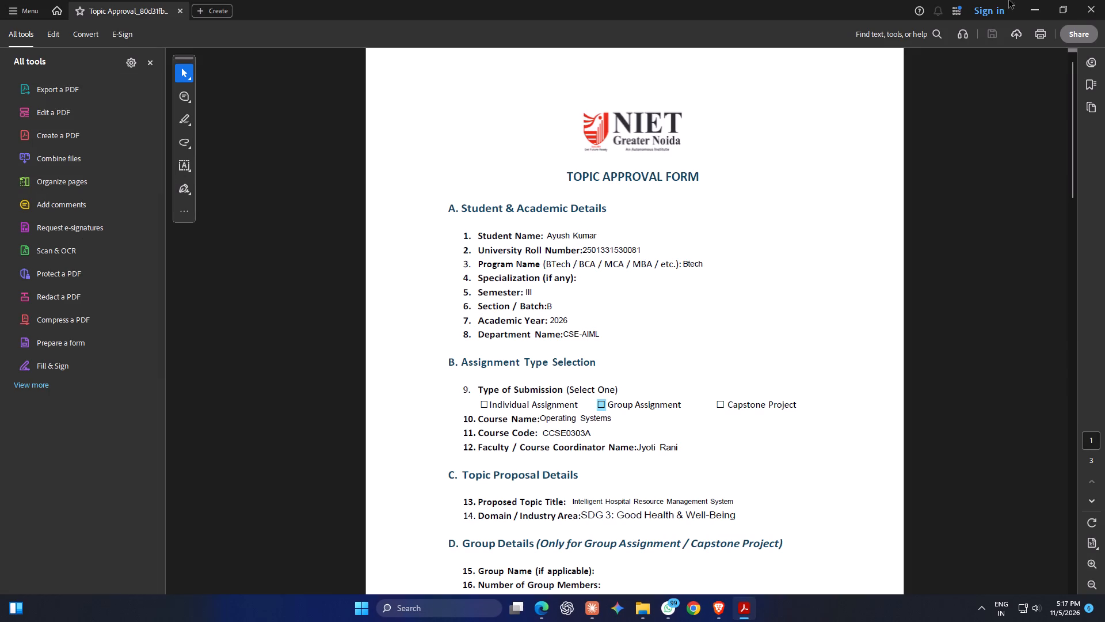
Arrange the Edge form and the Topic Approval PDF side by side and hide the PDF's All tools pane.
left_click(1030, 1)
left_click(741, 606)
left_click(544, 602)
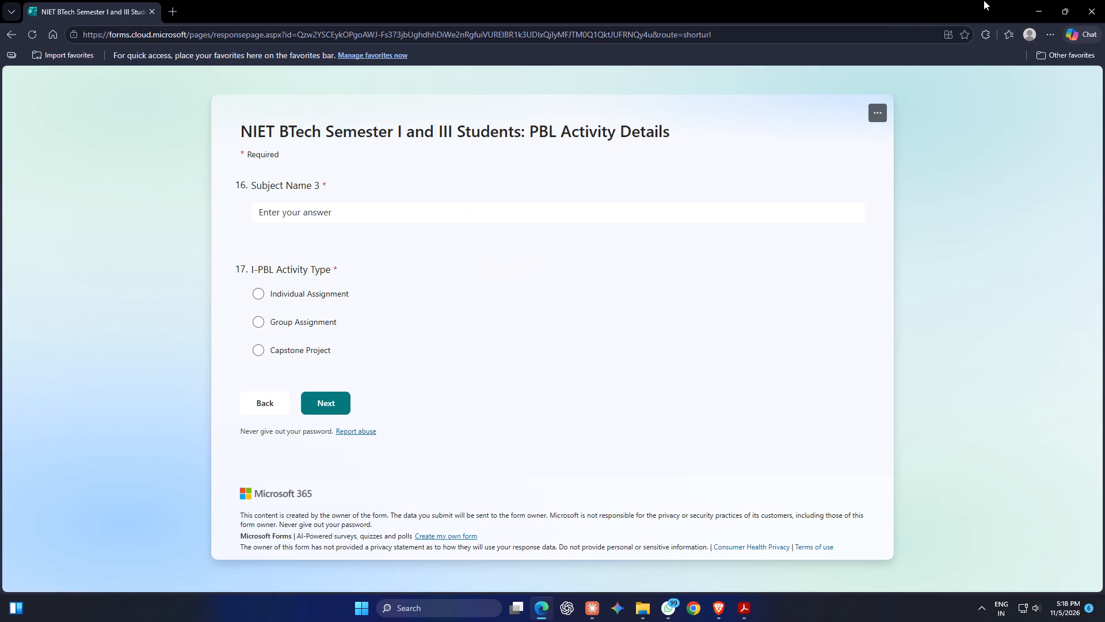
left_click_drag(943, 0, 0, 291)
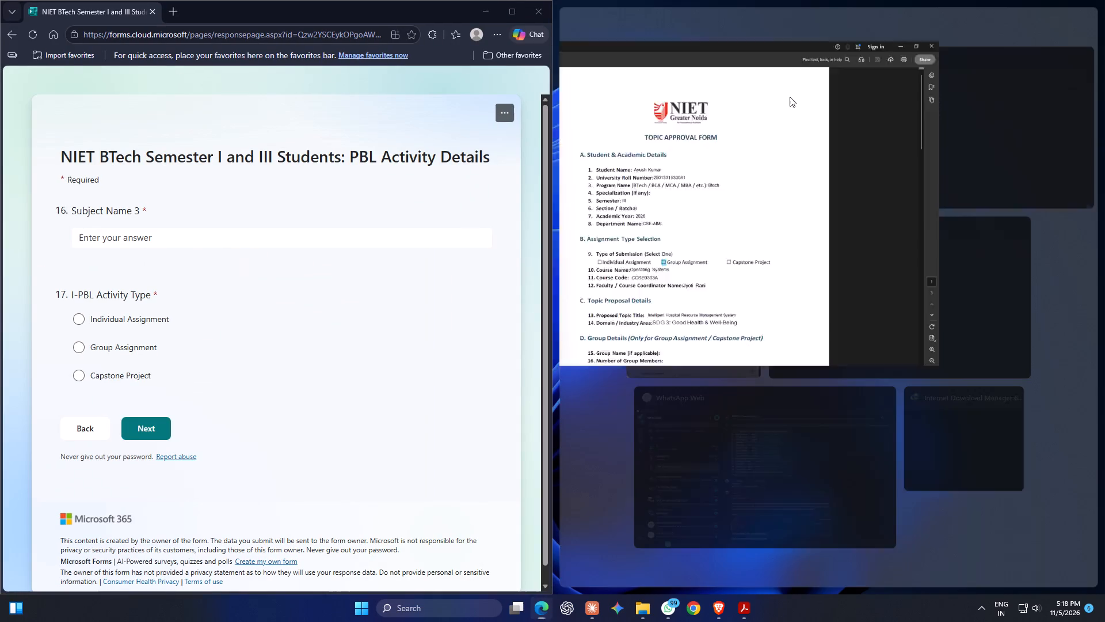
left_click(699, 151)
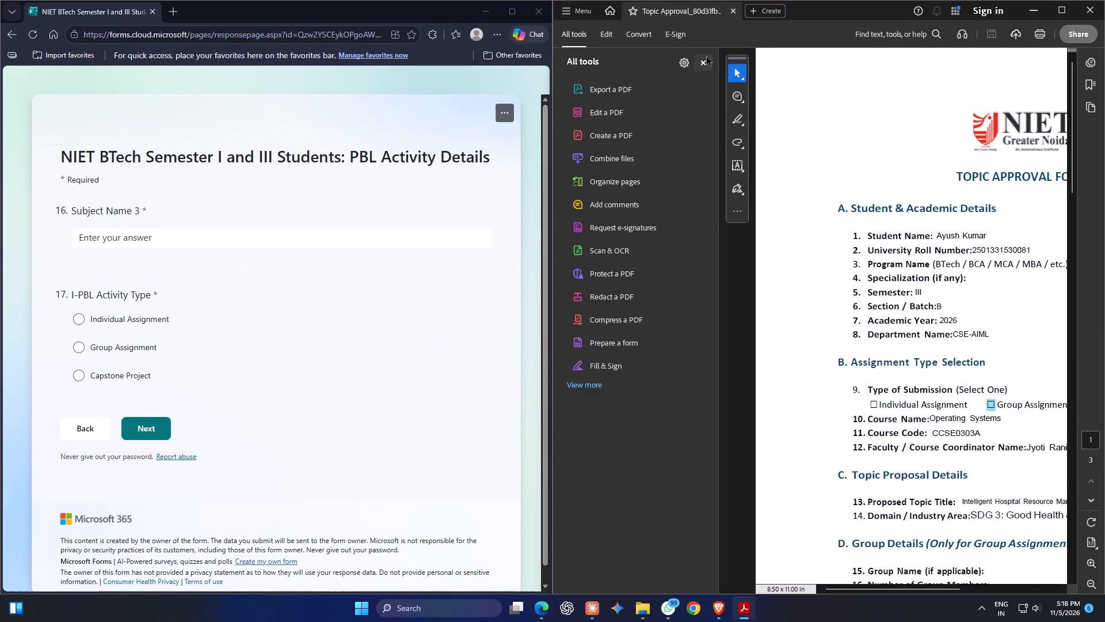
left_click(705, 67)
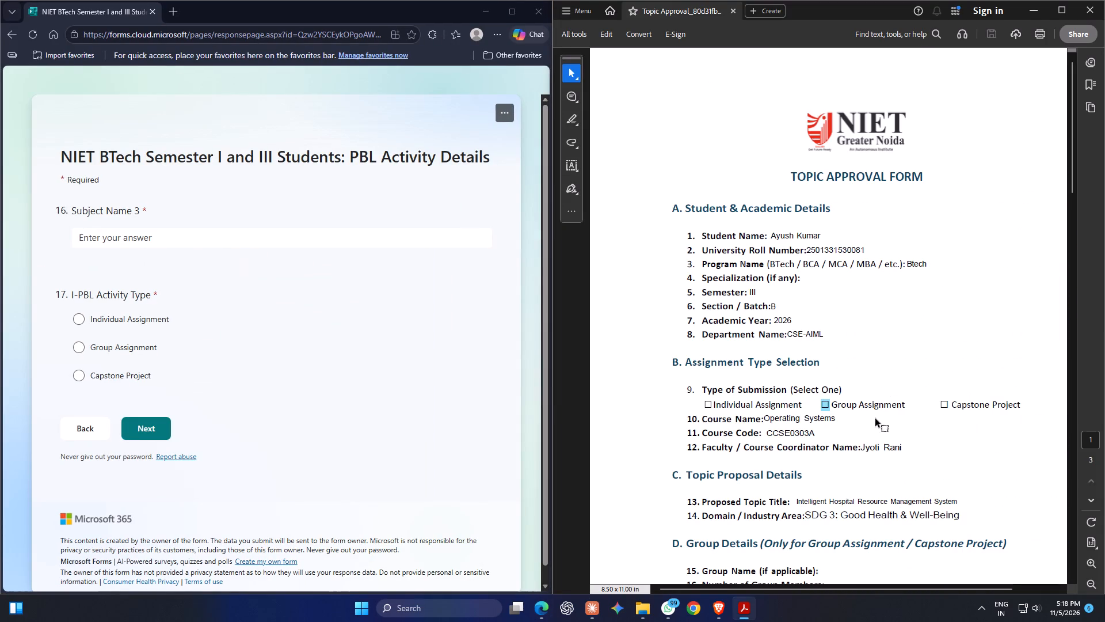
Copy the course name Operating Systems from the PDF into Subject Name 3 and choose Group Assignment as the I-PBL Activity Type.
left_click(810, 415)
left_click_drag(841, 422, 783, 420)
key("ctrl+c")
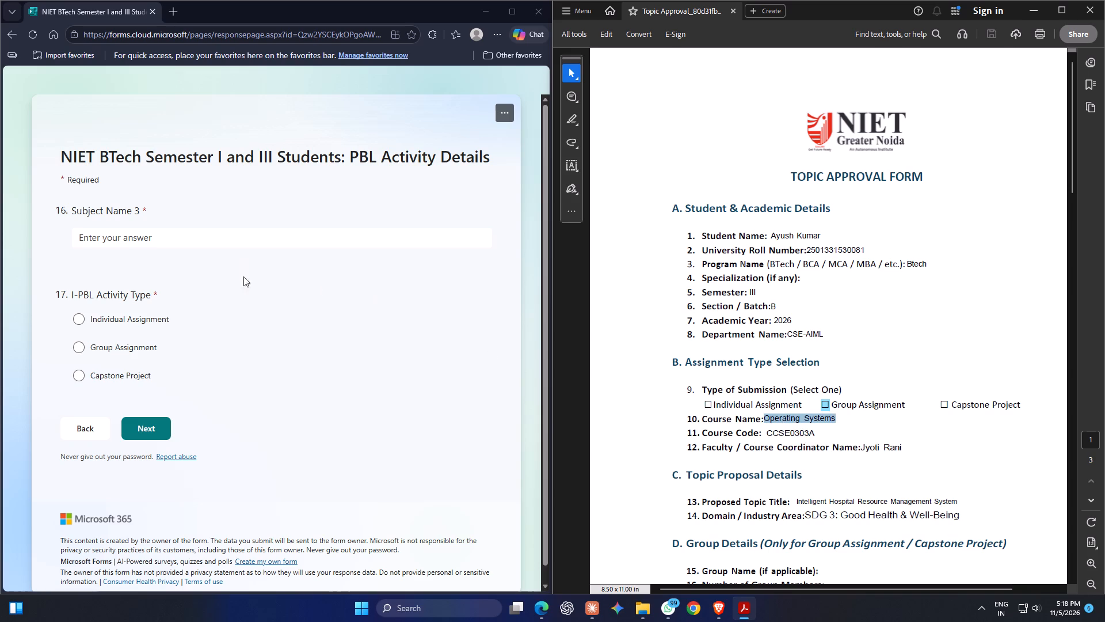
left_click(239, 247)
key("ctrl+v")
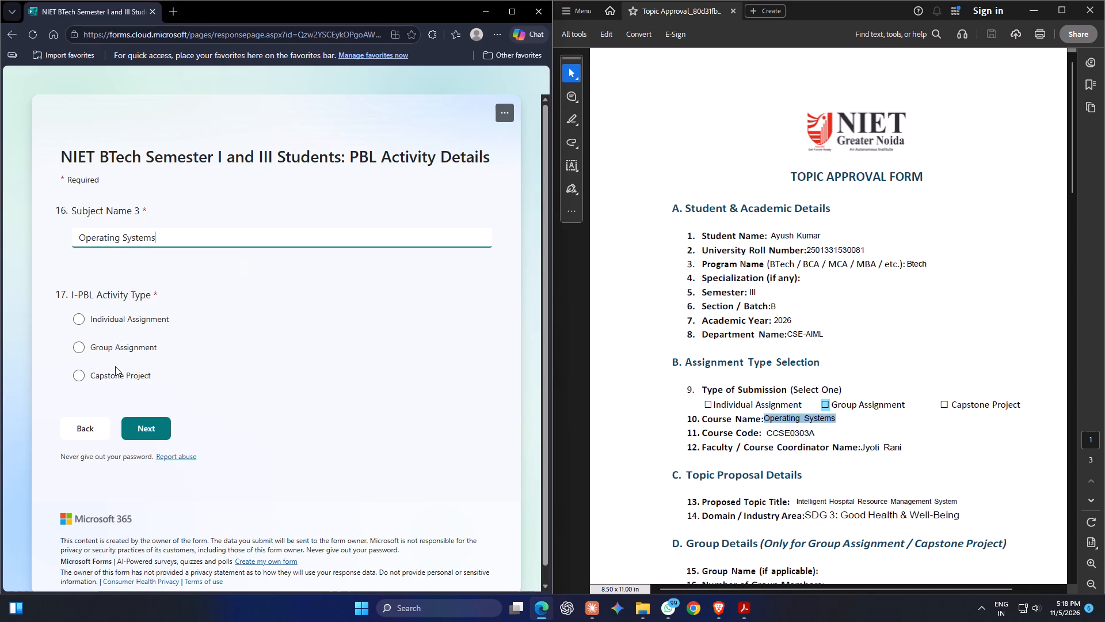
left_click(87, 349)
Copy the proposed title Intelligent Hospital Resource Management System from the PDF into the Approved I-PBL Topic Title answer.
scroll(266, 400, "down", 3)
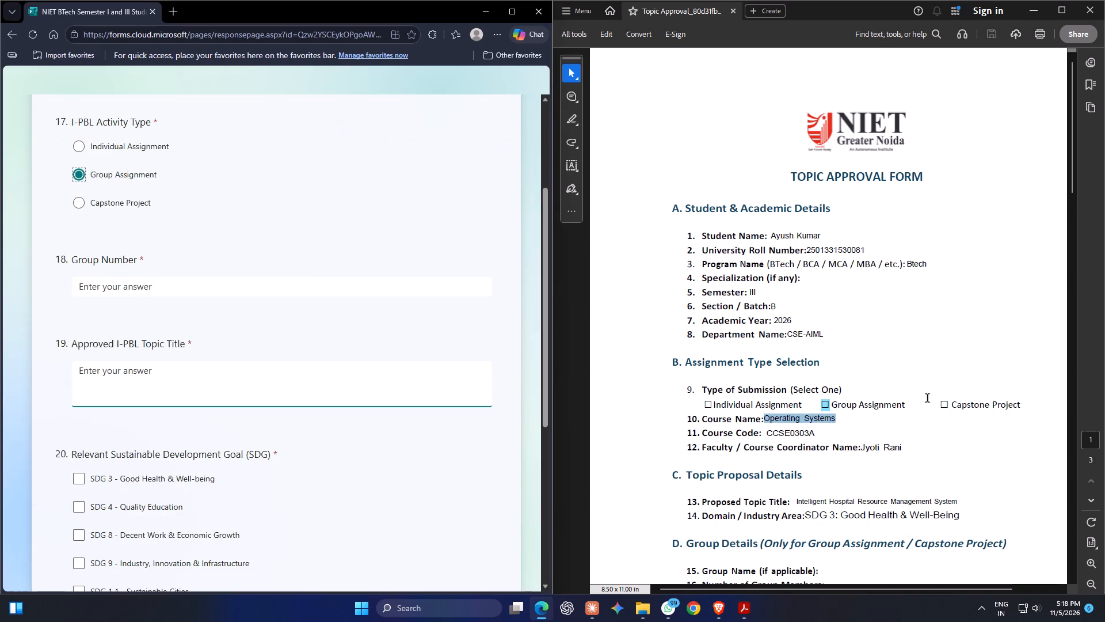
scroll(928, 399, "down", 5)
left_click_drag(958, 418, 882, 419)
left_click(920, 377)
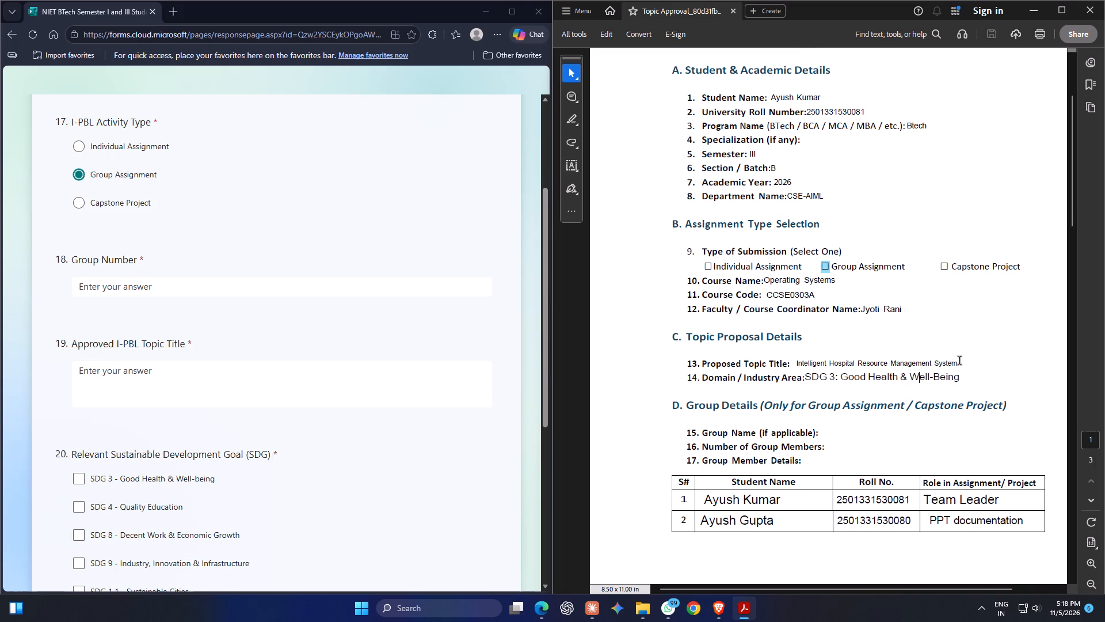
left_click_drag(960, 361, 807, 357)
key("ctrl+c")
left_click(143, 381)
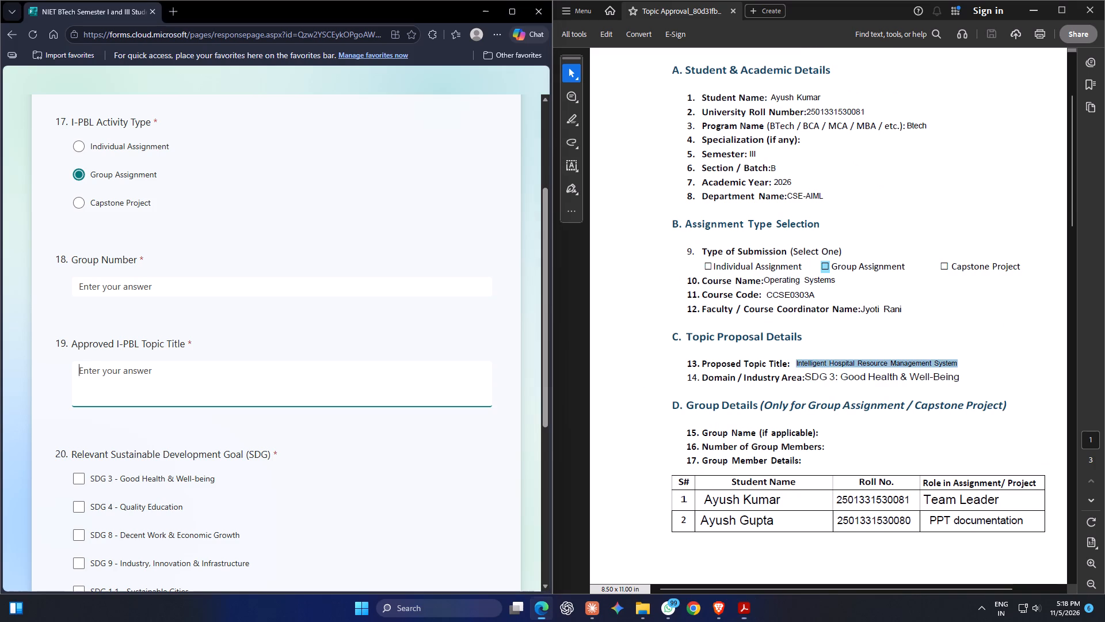
key("ctrl+v")
Select SDG 3 - Good Health & Well-being as the Relevant Sustainable Development Goal.
scroll(752, 390, "down", 1)
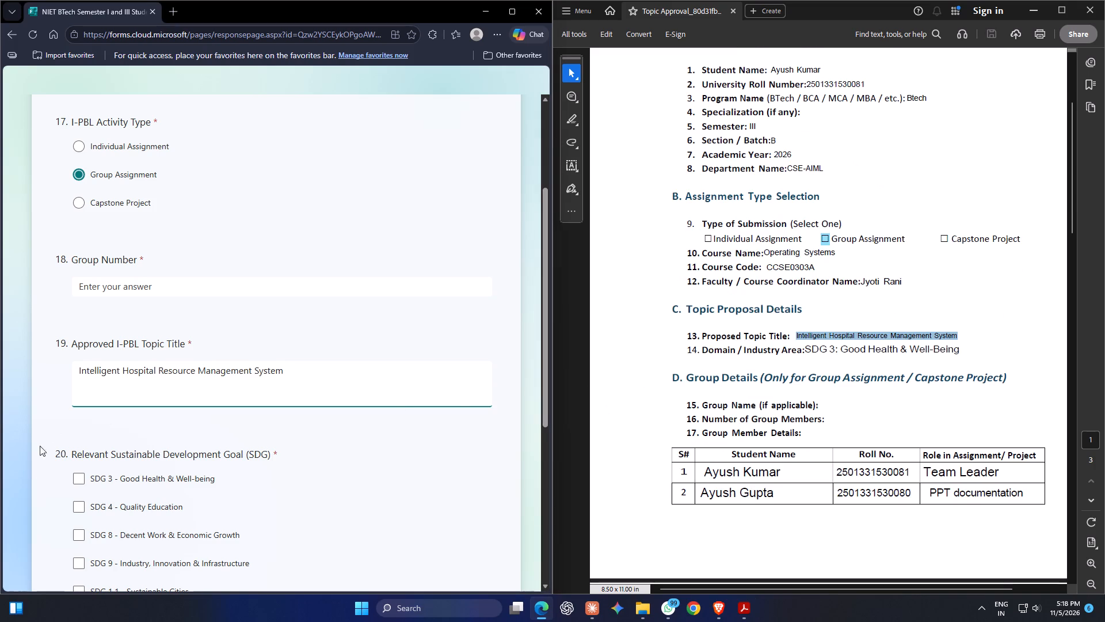
left_click(67, 481)
left_click(102, 475)
Examine the rest of the Topic Approval PDF through the Faculty Approval Section, then close the document.
scroll(715, 304, "down", 4)
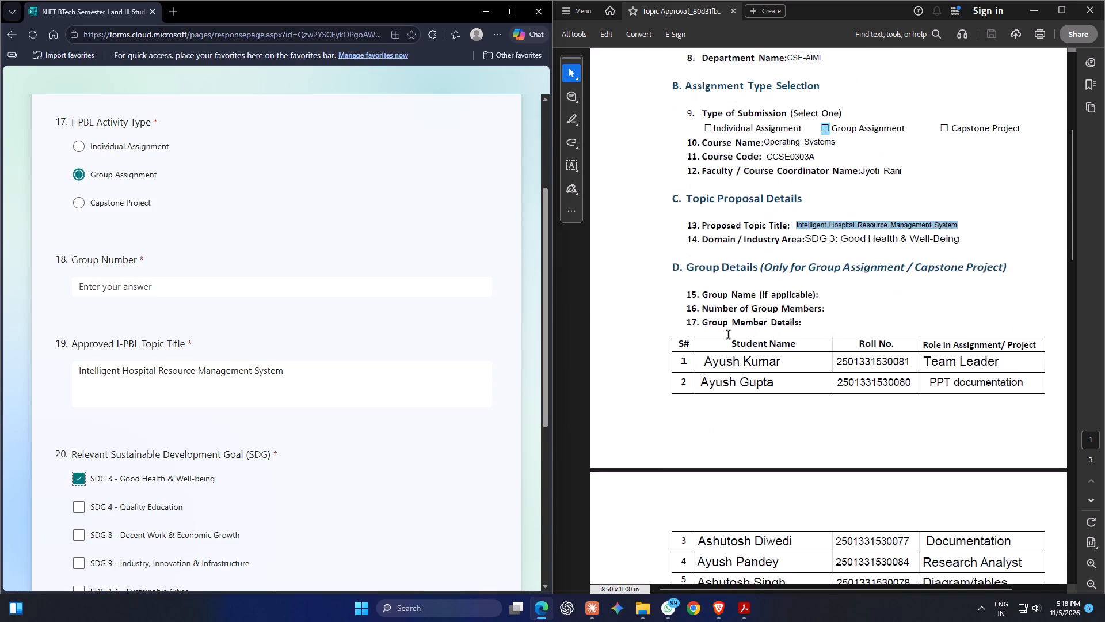
scroll(729, 336, "down", 10)
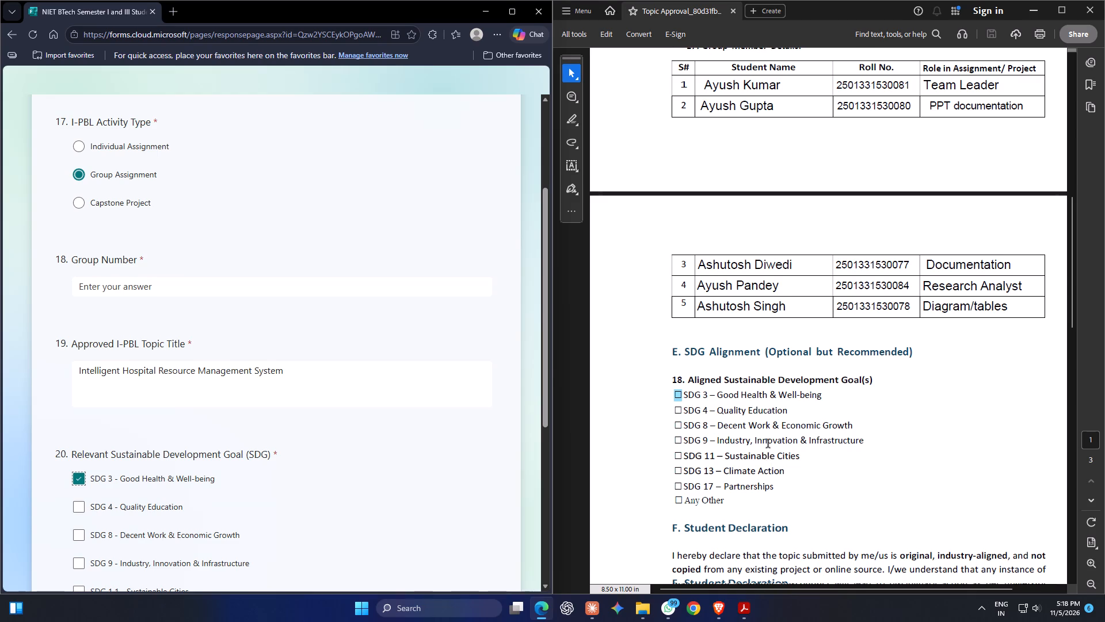
scroll(768, 443, "down", 15)
middle_click_drag(768, 428, 769, 534)
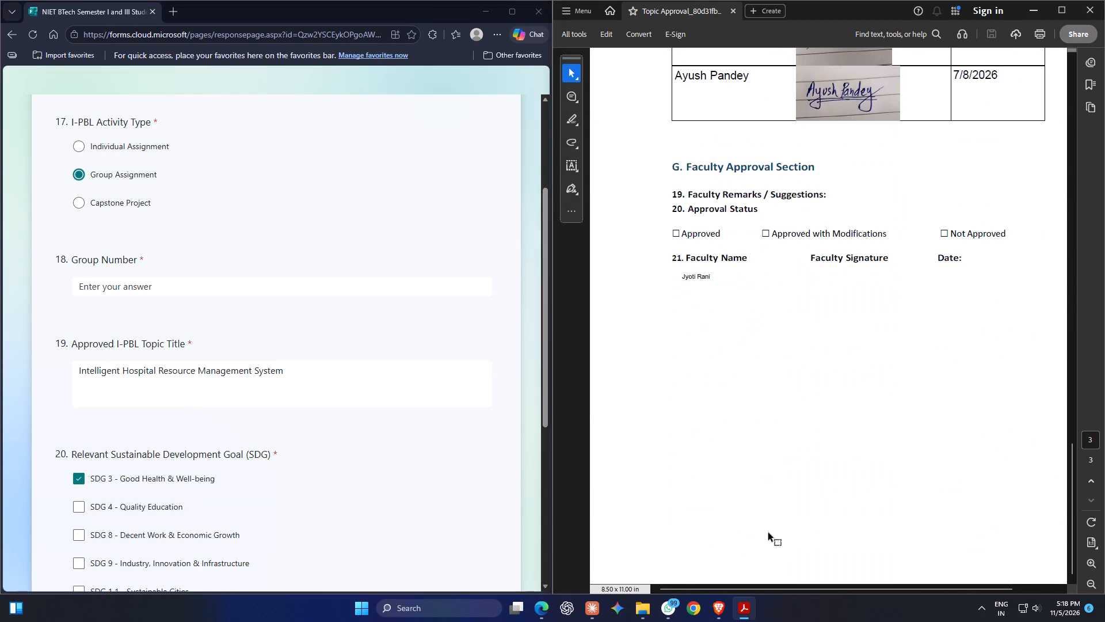
middle_click_drag(775, 436, 780, 574)
left_click(1076, 17)
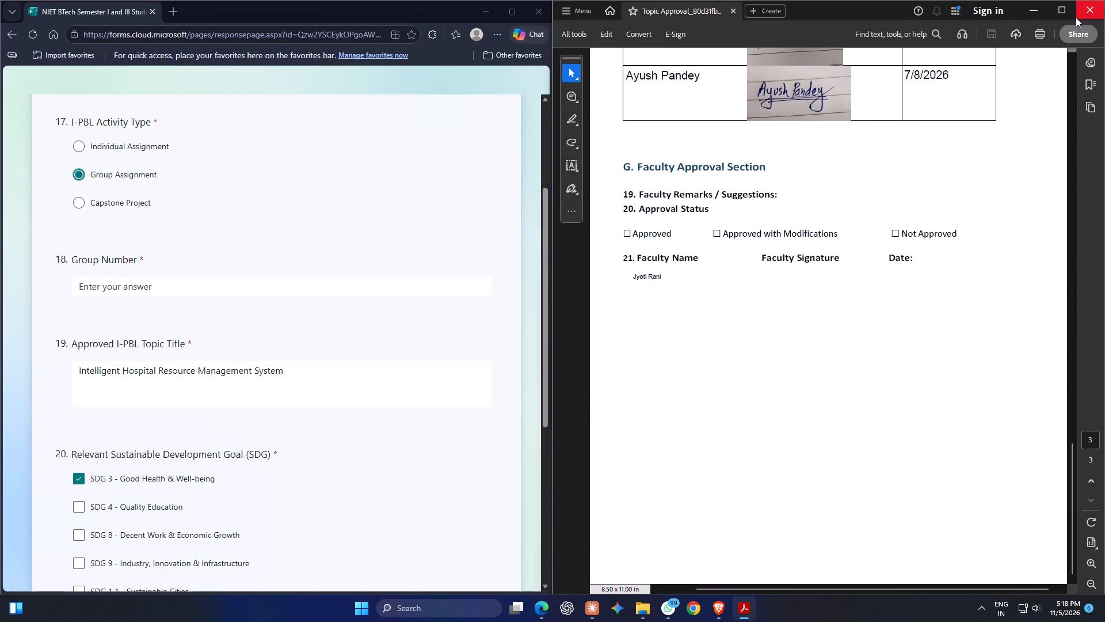
left_click(1081, 13)
left_click(762, 462)
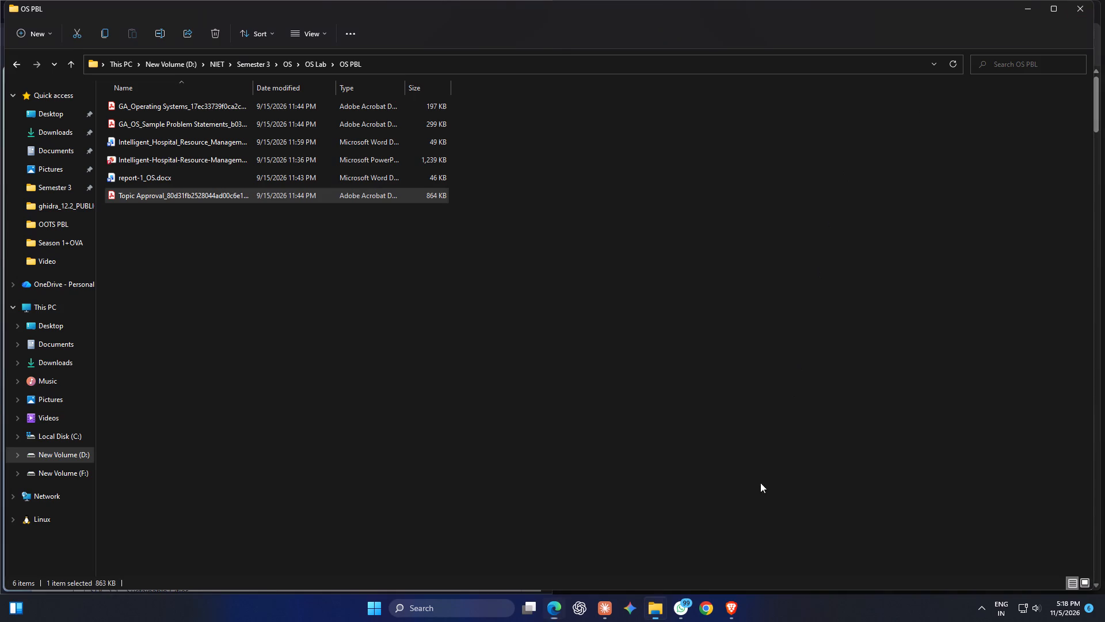
Switch to Brave and open the Operating Systems Groups Section B page to check the selected group.
left_click(728, 619)
scroll(771, 306, "down", 5)
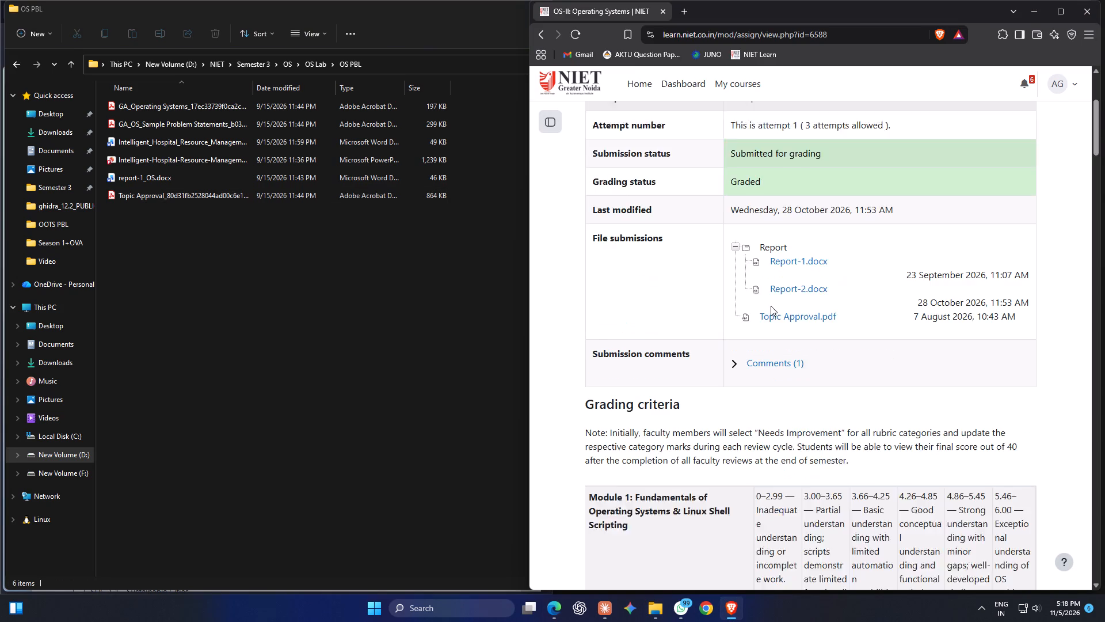
scroll(771, 305, "down", 5)
scroll(771, 305, "up", 8)
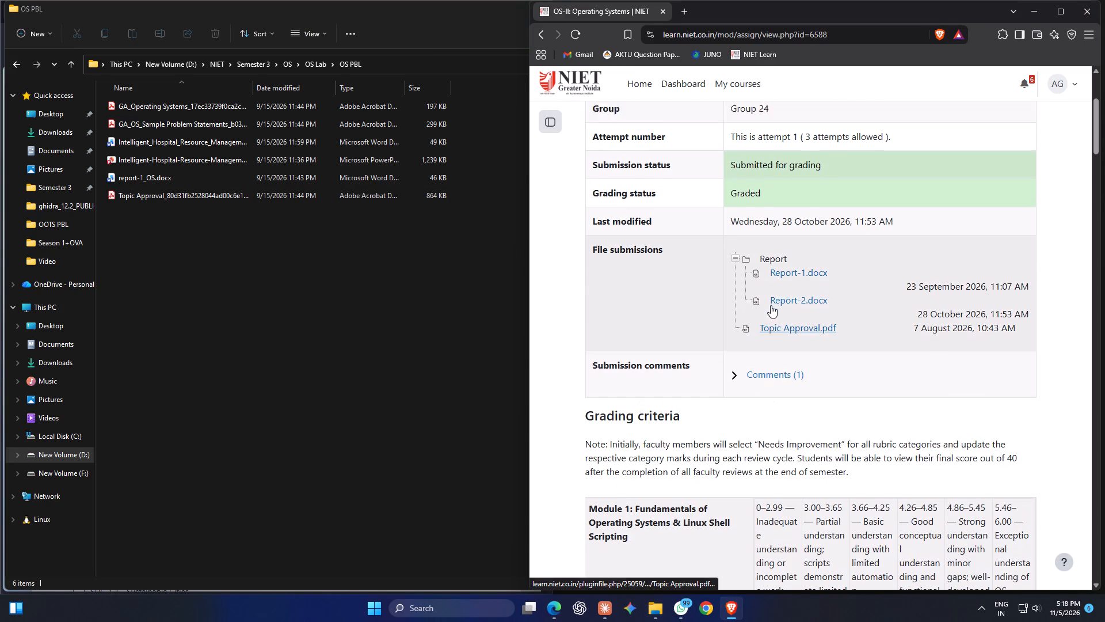
scroll(668, 259, "up", 3)
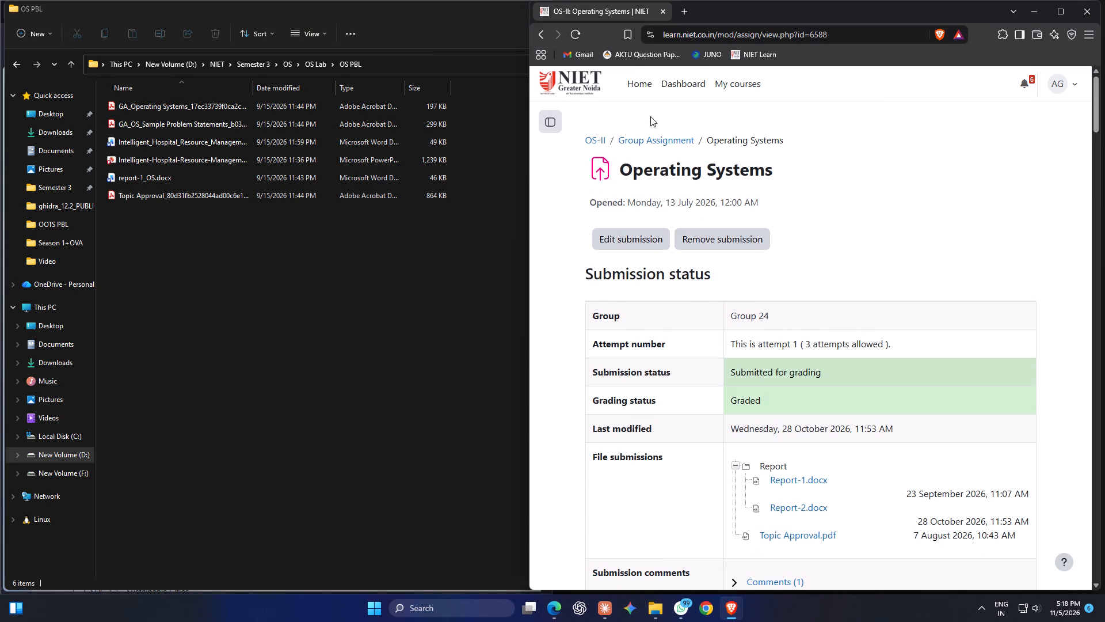
left_click(651, 139)
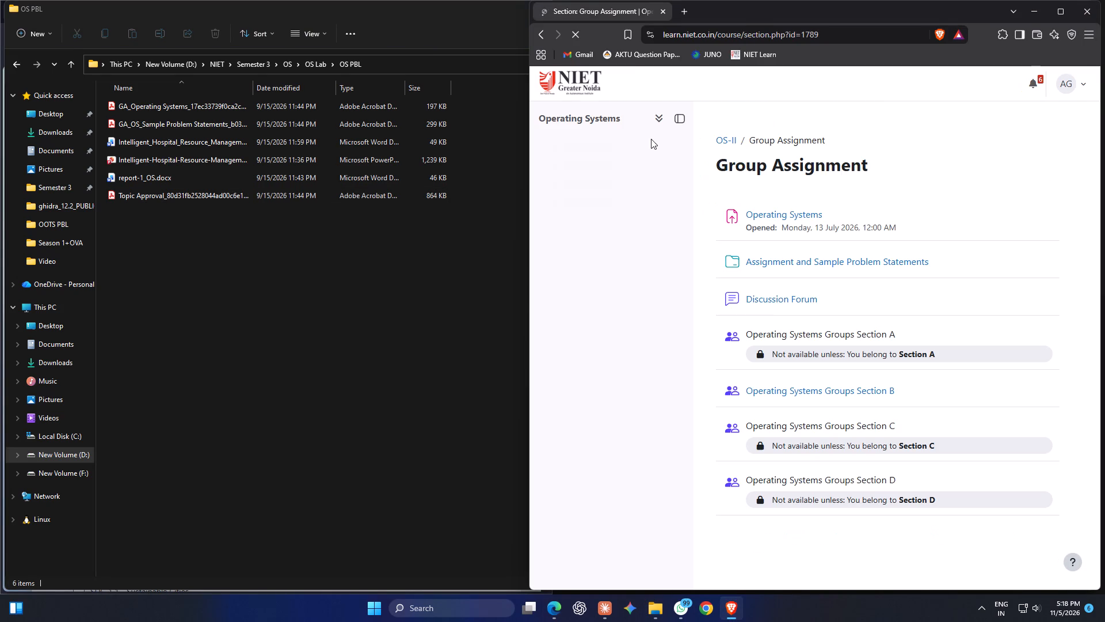
left_click(756, 390)
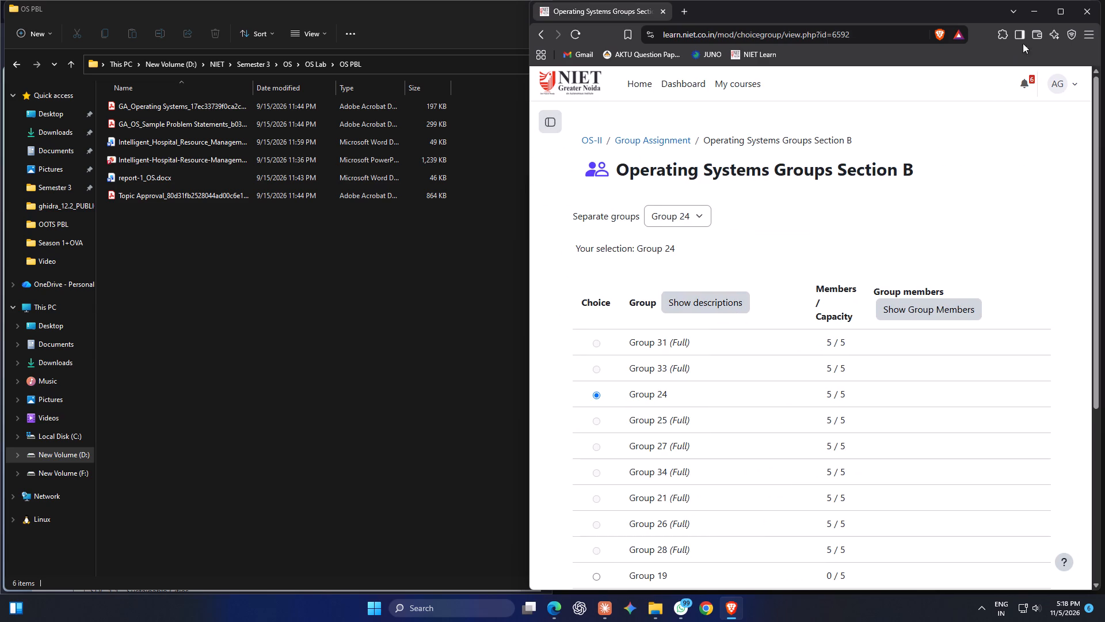
Return to the Edge form and enter 24 as the Group Number for Subject 3.
left_click(1037, 9)
left_click(1027, 6)
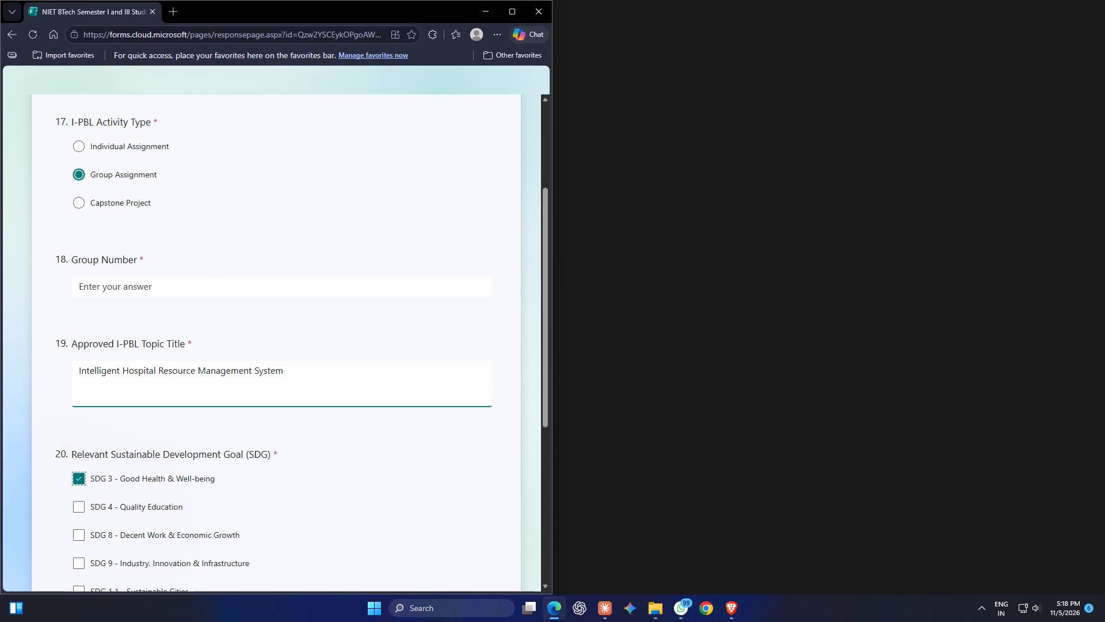
left_click(151, 281)
type("24")
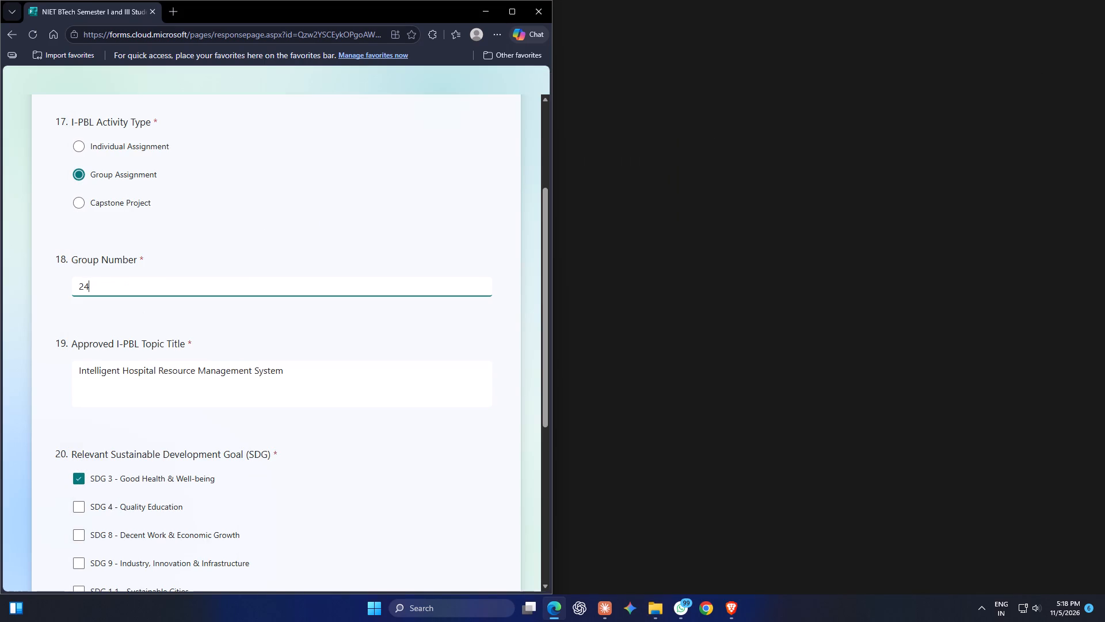
Advance the form from the Subject 3 answers to the Subject 4 section.
scroll(151, 281, "up", 5)
scroll(151, 281, "down", 7)
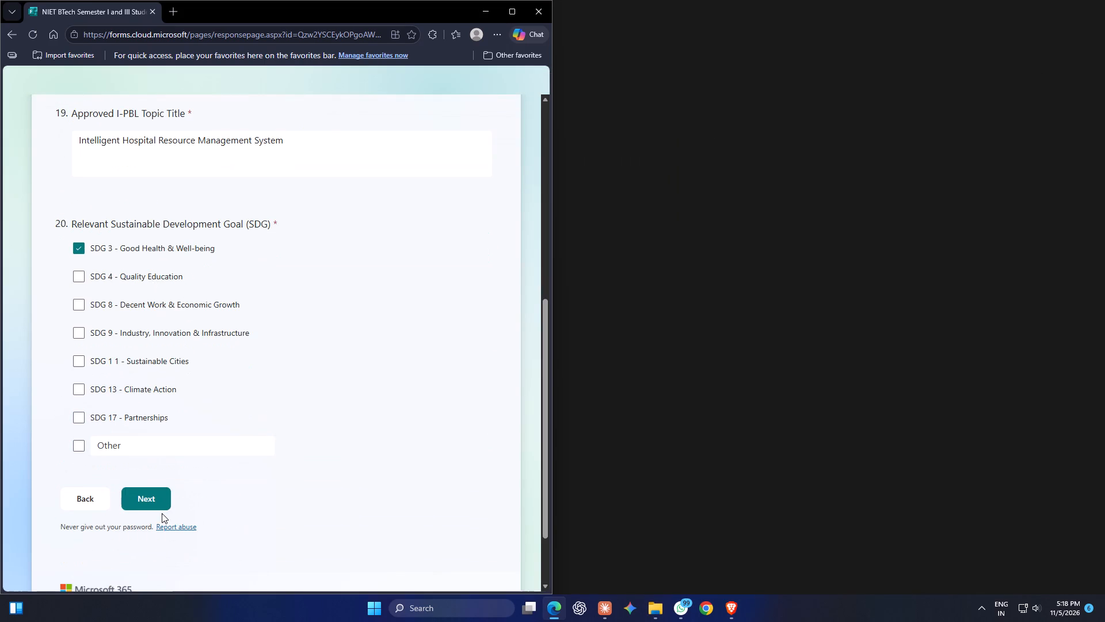
left_click(159, 500)
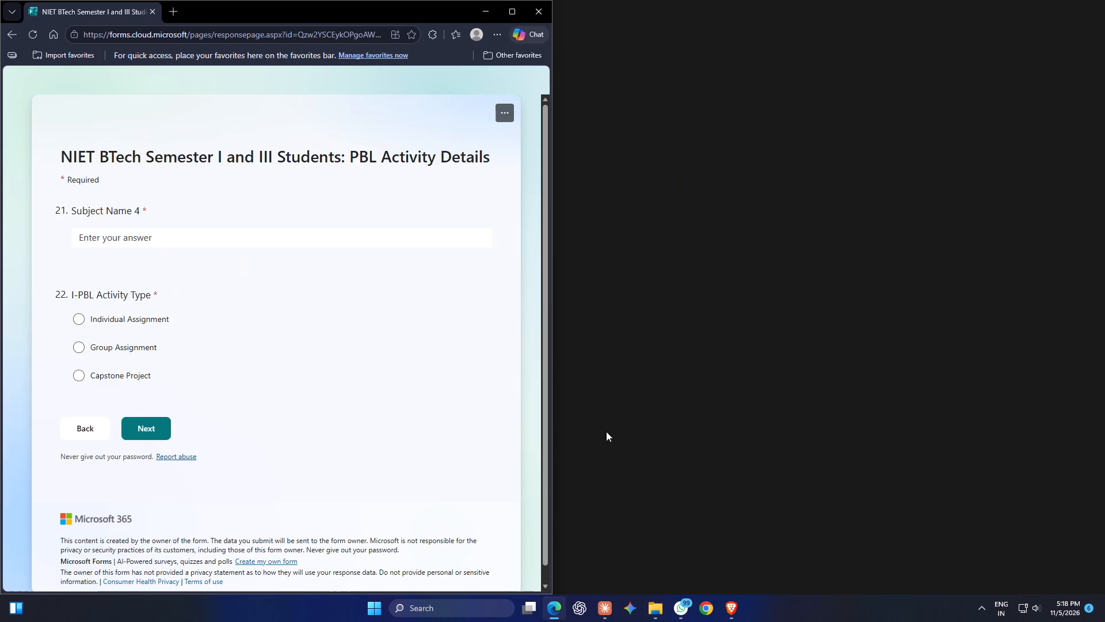
Switch to Brave and open the BCSAI0304_High-Performance Computing Groups Section B page to check the selected group.
left_click(730, 606)
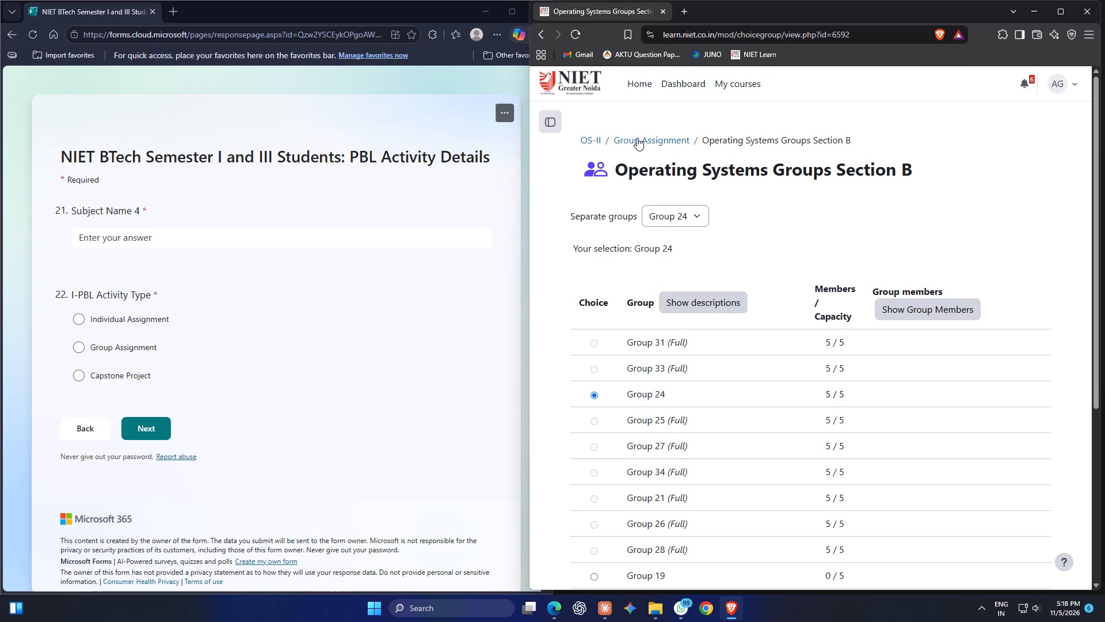
left_click(740, 84)
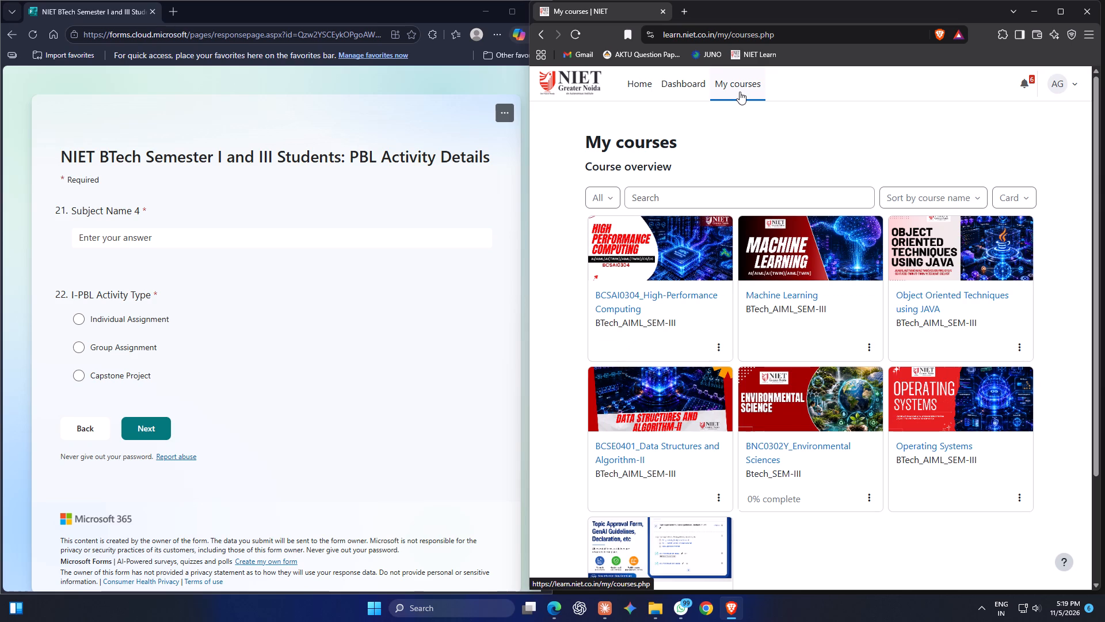
scroll(781, 266, "down", 3)
scroll(781, 266, "up", 2)
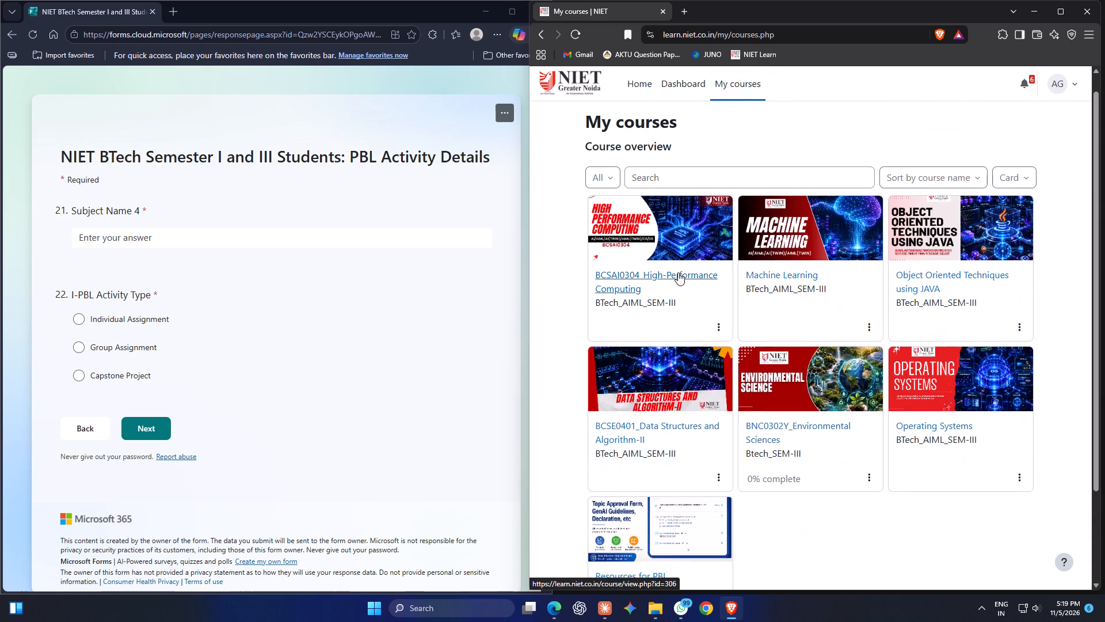
left_click(678, 272)
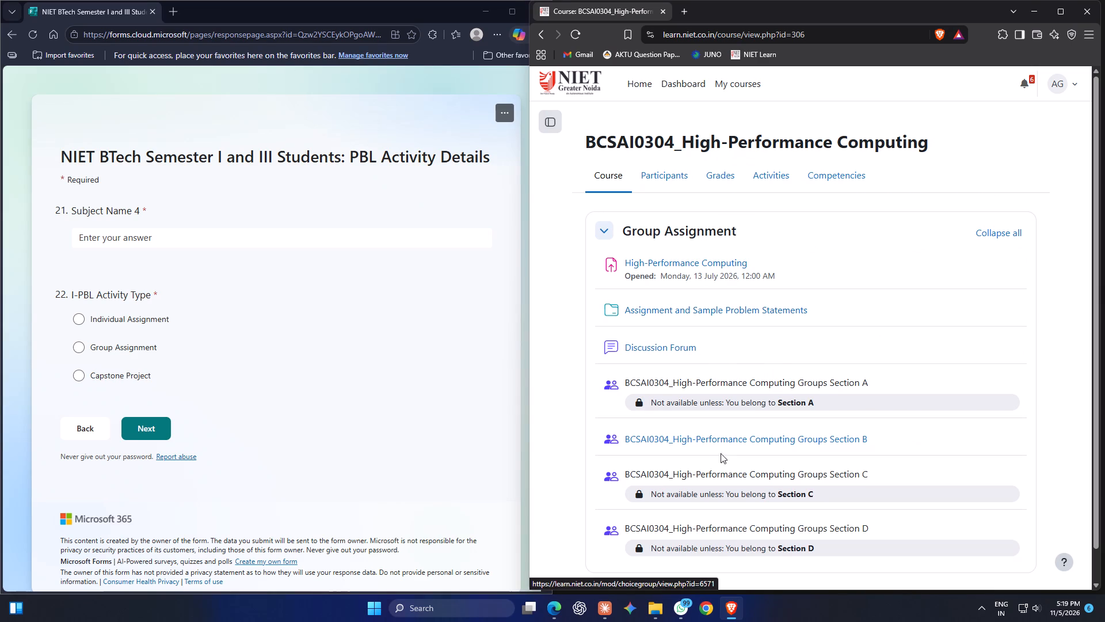
left_click(716, 439)
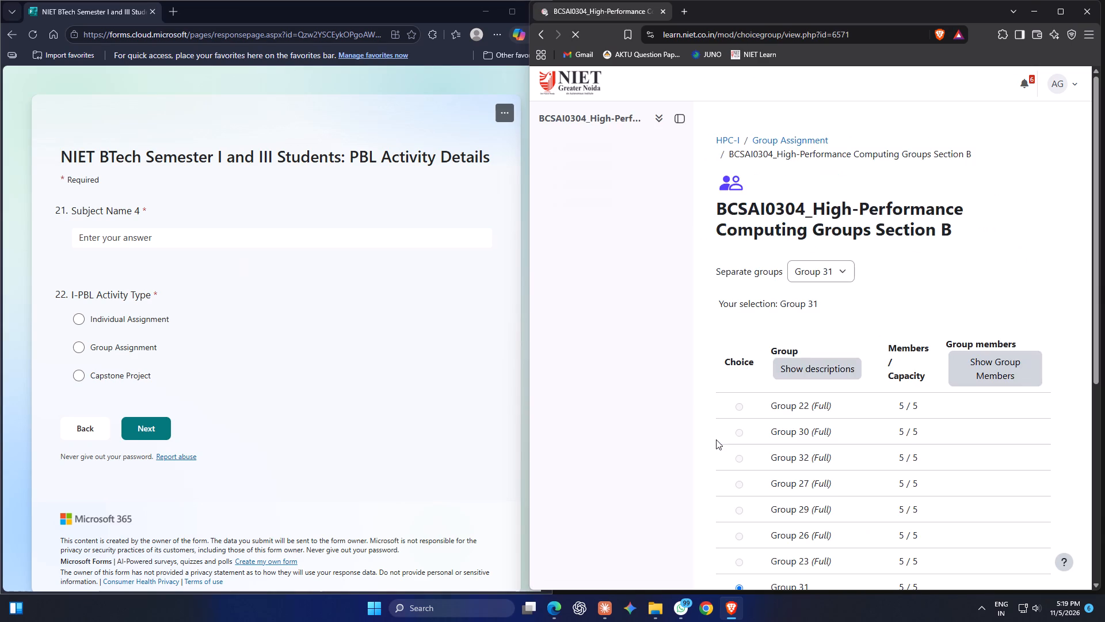
scroll(849, 420, "down", 3)
scroll(843, 421, "up", 3)
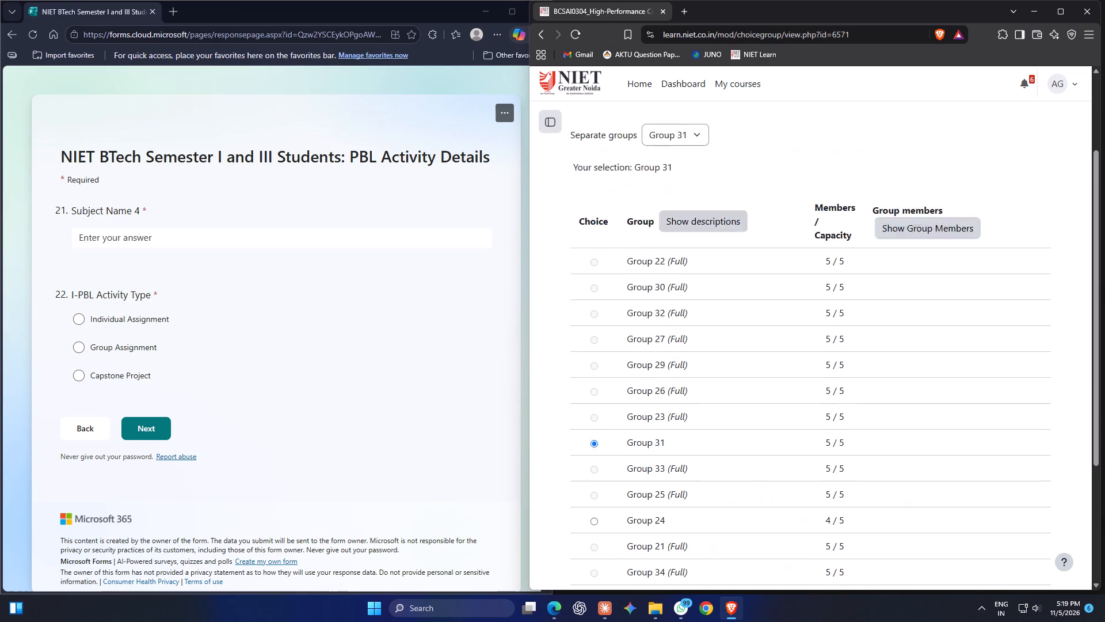
In the Edge form, choose Group Assignment as the Subject 4 I-PBL Activity Type and enter 31 as Group Number.
left_click(77, 351)
left_click(110, 458)
type("31")
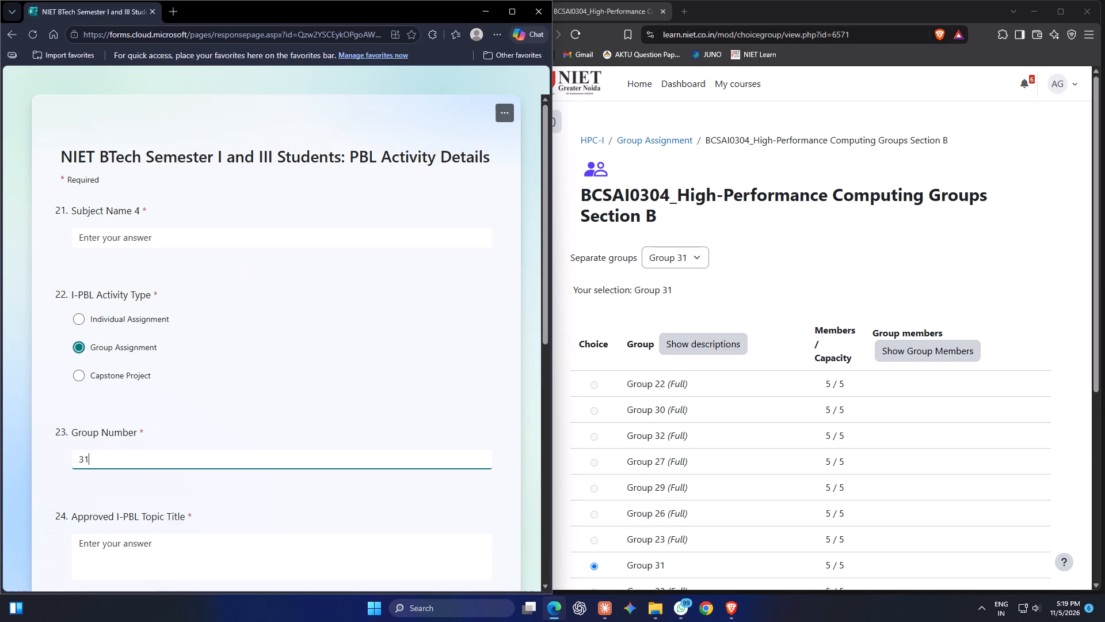
Look in the HPC folder under Semester 3 in File Explorer for PBL documents, then minimize the window.
scroll(839, 351, "up", 5)
left_click(657, 610)
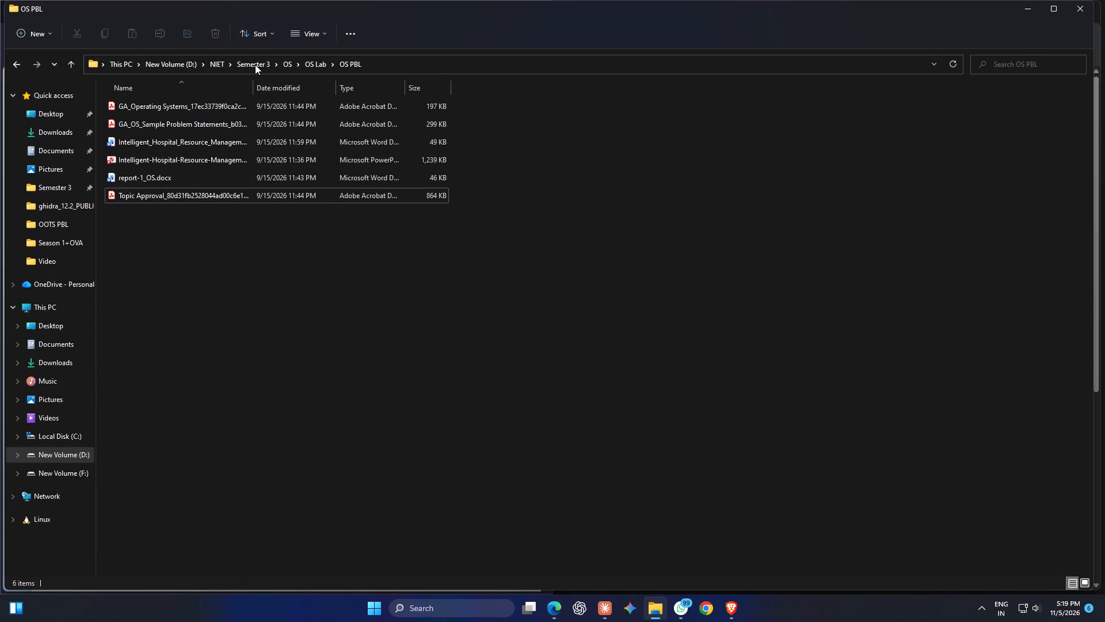
left_click(254, 65)
left_click(140, 150)
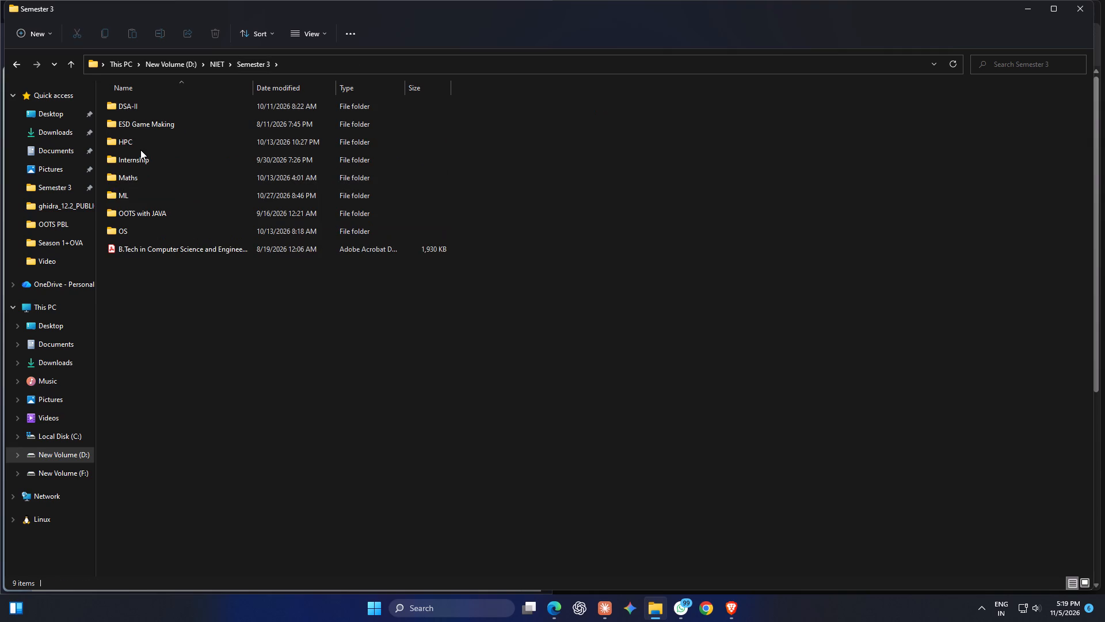
triple_click(142, 146)
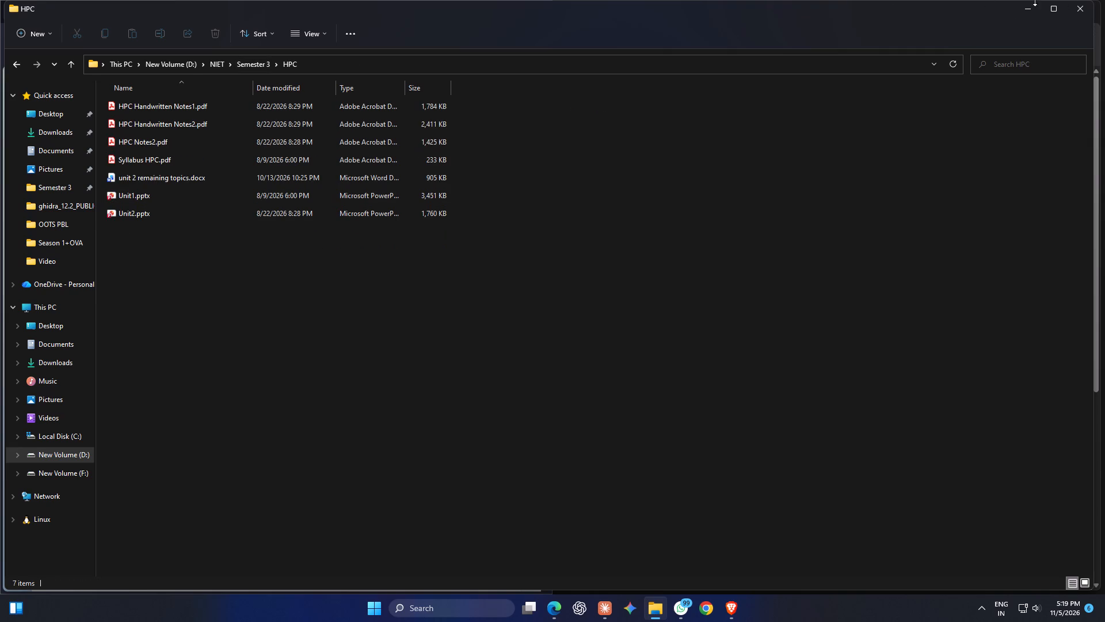
left_click(1023, 8)
Place the Brave window beside the form and open the High-Performance Computing assignment from the HPC-I Group Assignment section.
scroll(704, 275, "down", 3)
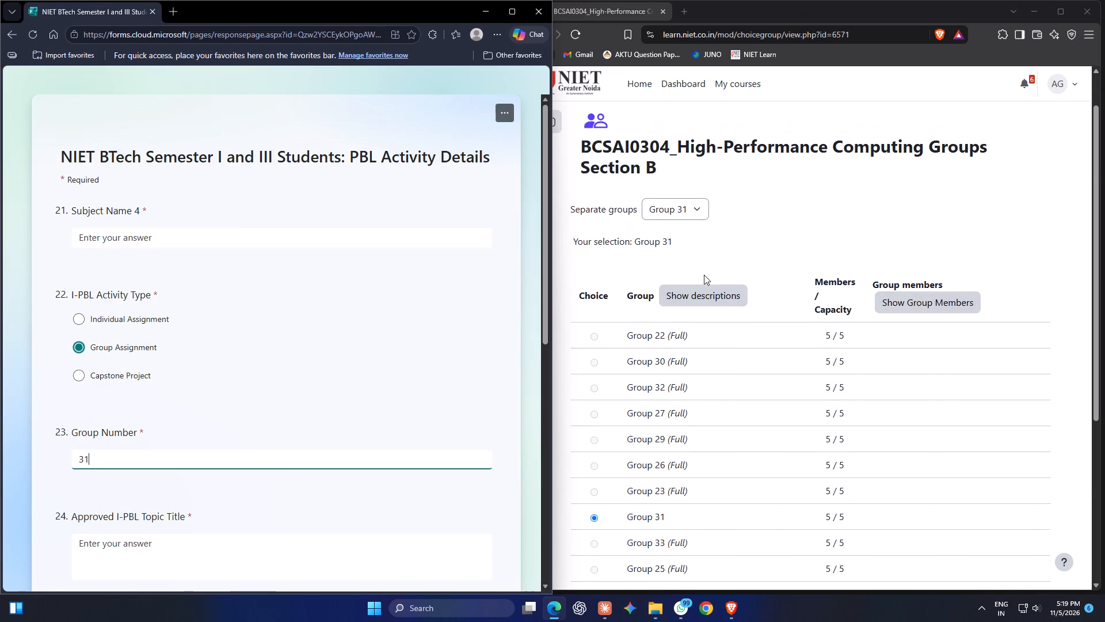
scroll(704, 275, "up", 4)
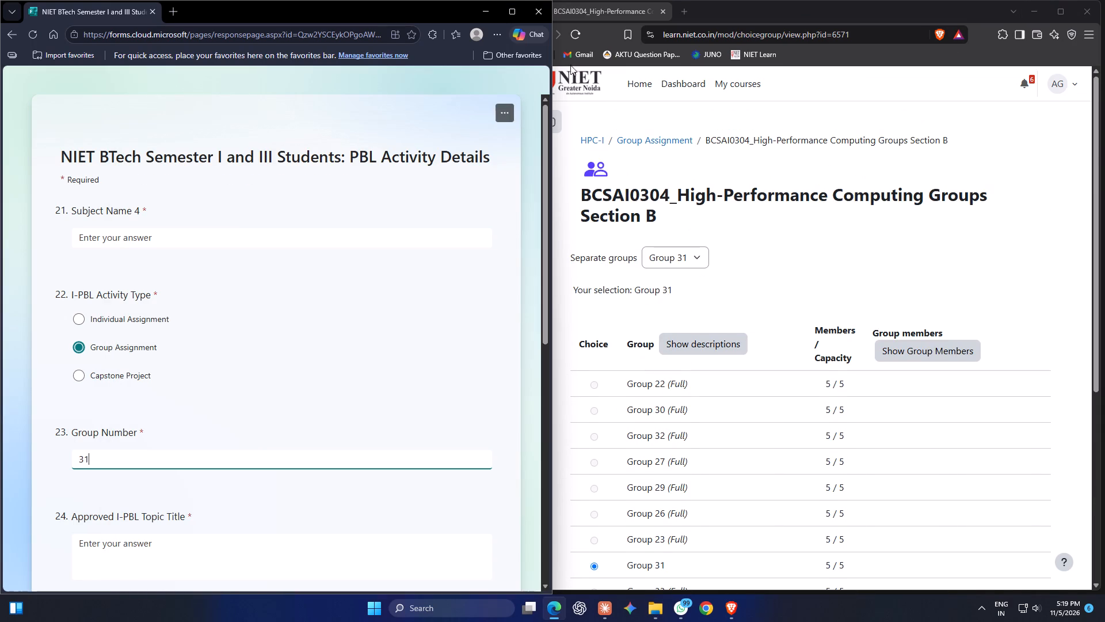
left_click_drag(753, 9, 1104, 65)
left_click(1104, 65)
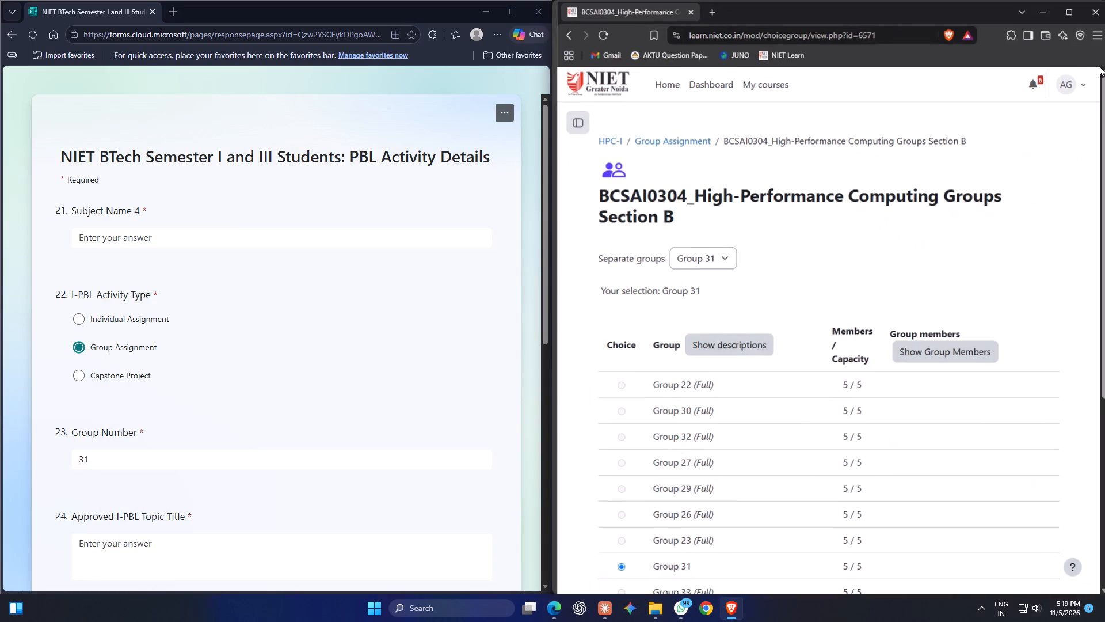
left_click(673, 136)
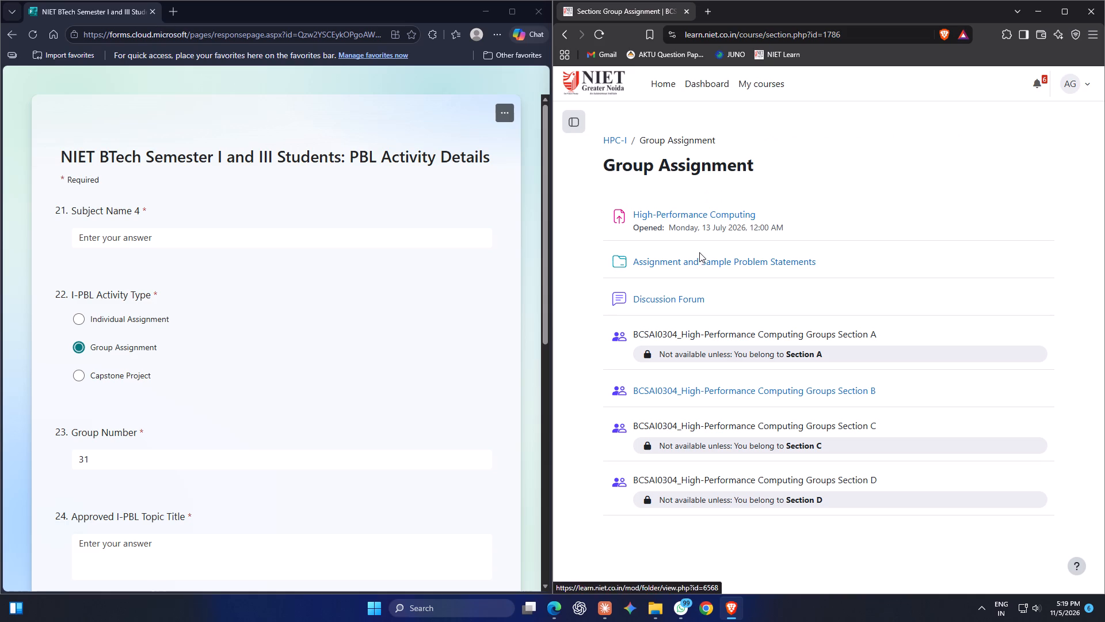
left_click(692, 213)
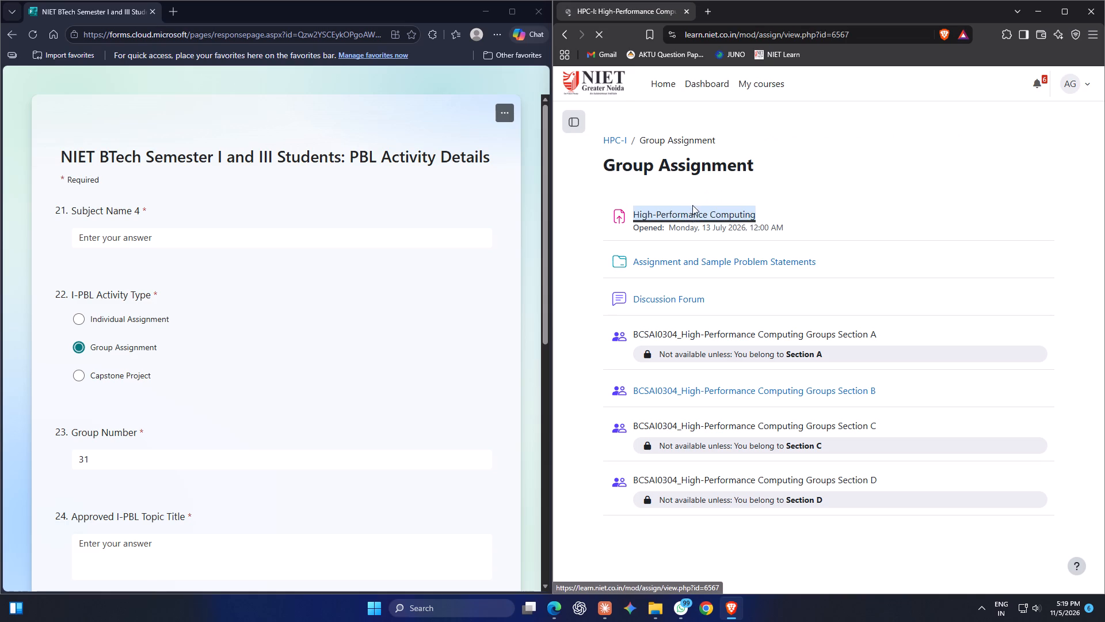
Open the submitted Topic Approval Form HPC.pdf and PBL_Report.docx files from the assignment's file submissions.
left_click(847, 449)
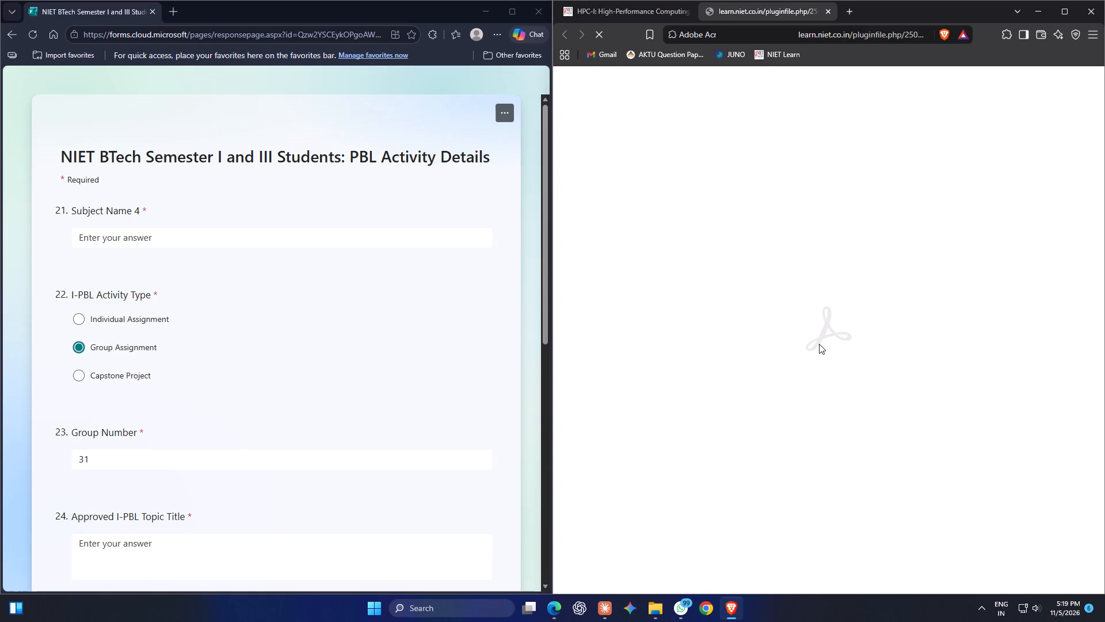
left_click(634, 7)
left_click(807, 441)
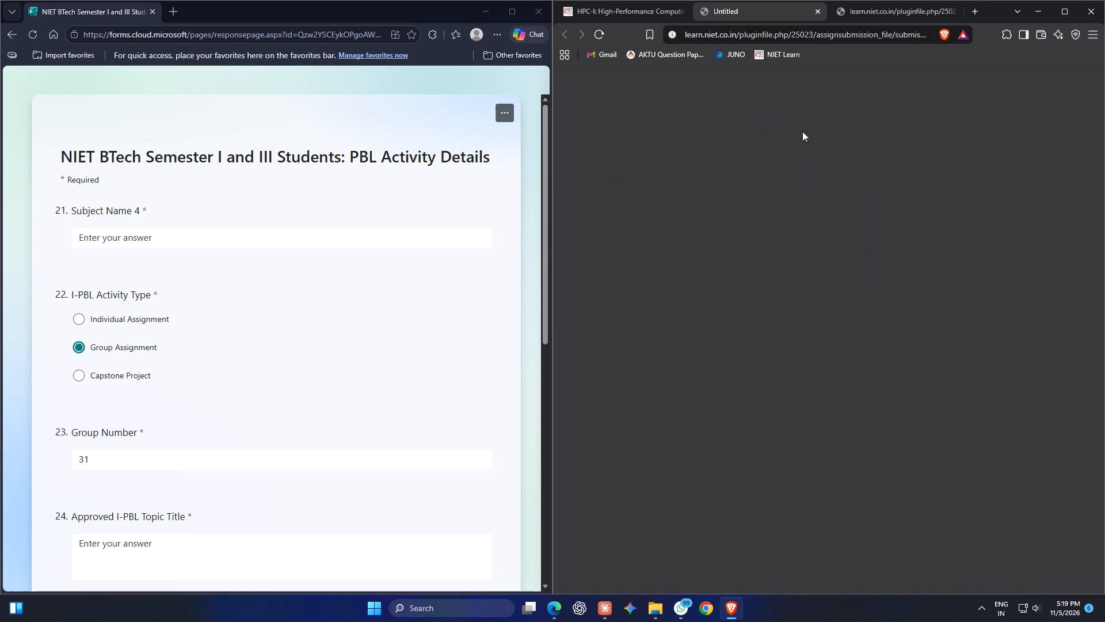
left_click(870, 4)
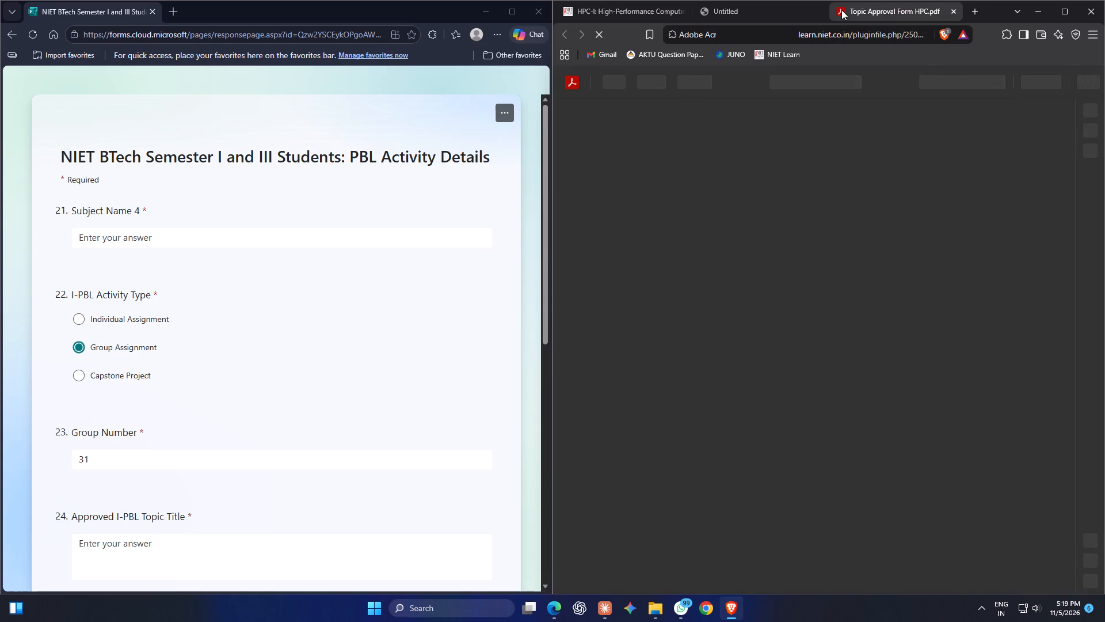
Copy the High-Performance Computing heading from the assignment page into Subject Name 4 on the Edge form.
left_click(628, 8)
left_click_drag(634, 169, 853, 170)
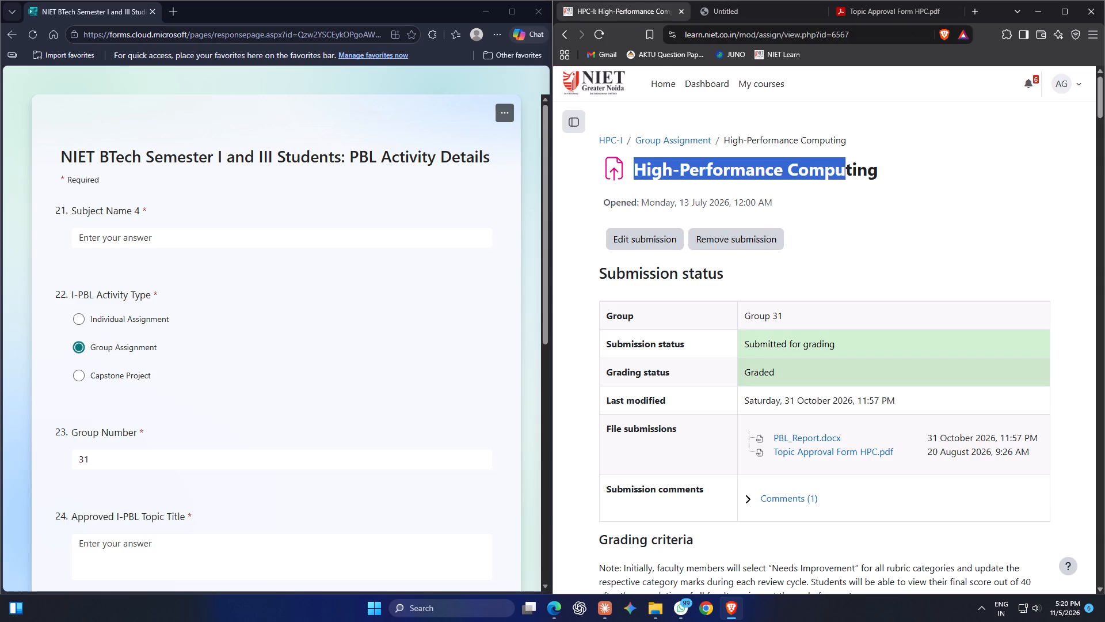
left_click_drag(853, 170, 893, 173)
key("ctrl+c")
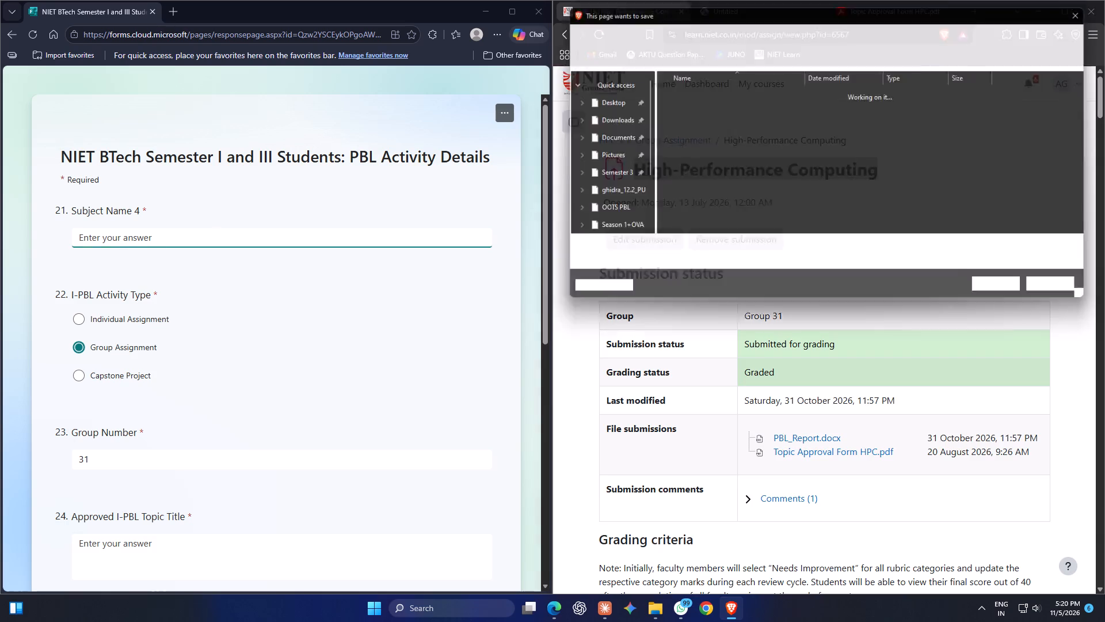
left_click(186, 231)
key("ctrl+v")
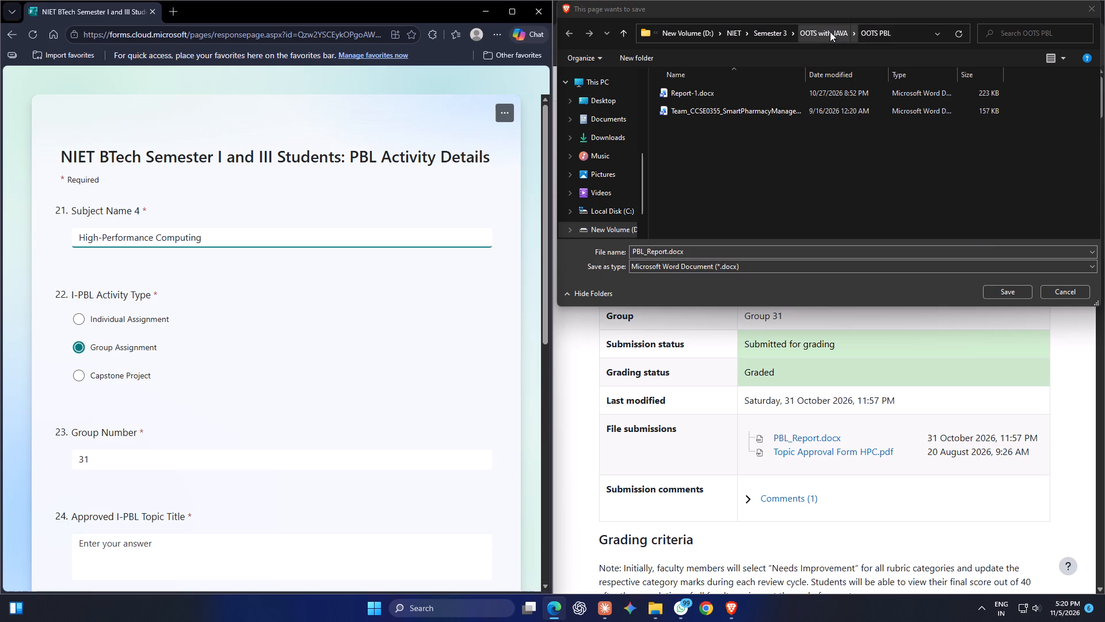
Save PBL_Report.docx into a new folder named HPC PBL inside the Semester 3 HPC folder.
left_click(758, 34)
double_click(693, 128)
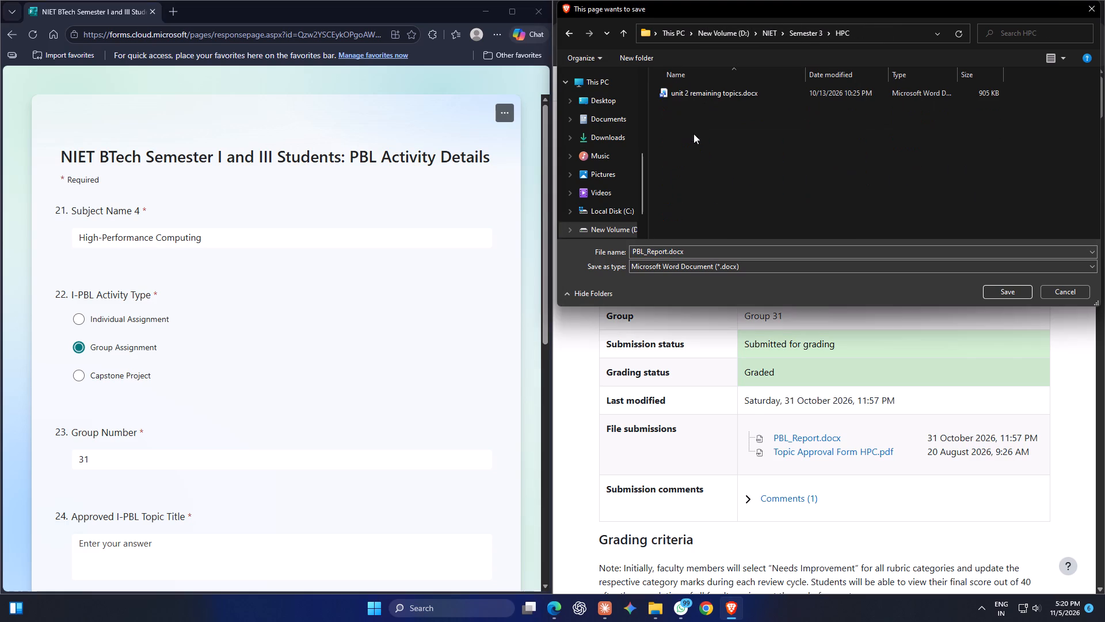
left_click(730, 220)
key("ctrl+shift+n")
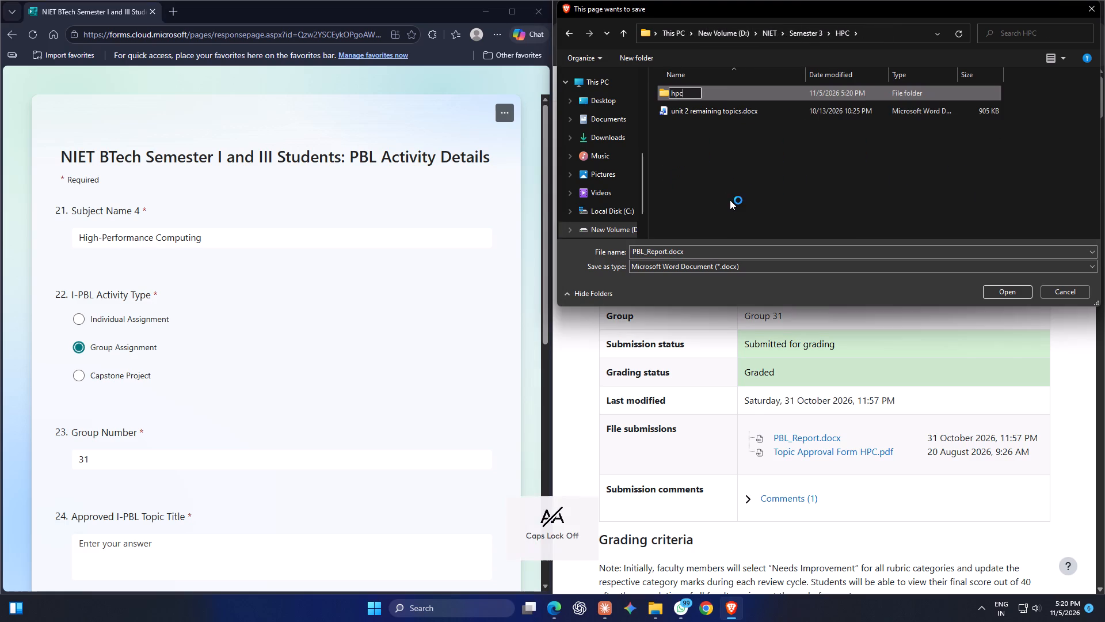
key("BackSpace")
key("BackSpace")
key("BackSpace")
type("hy")
key("BackSpace")
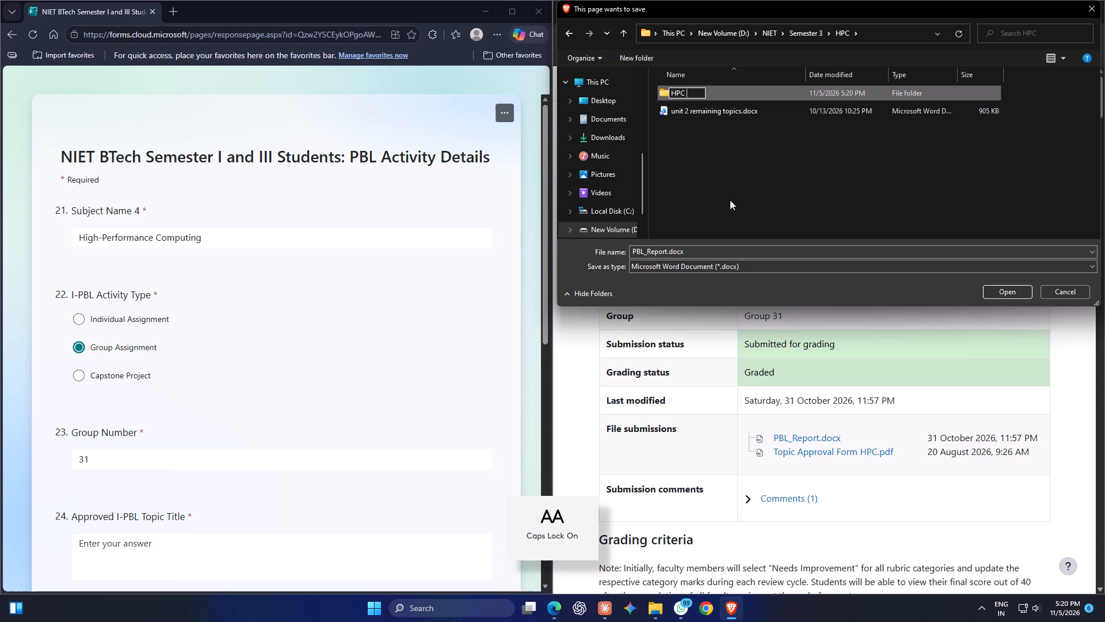
key("BackSpace")
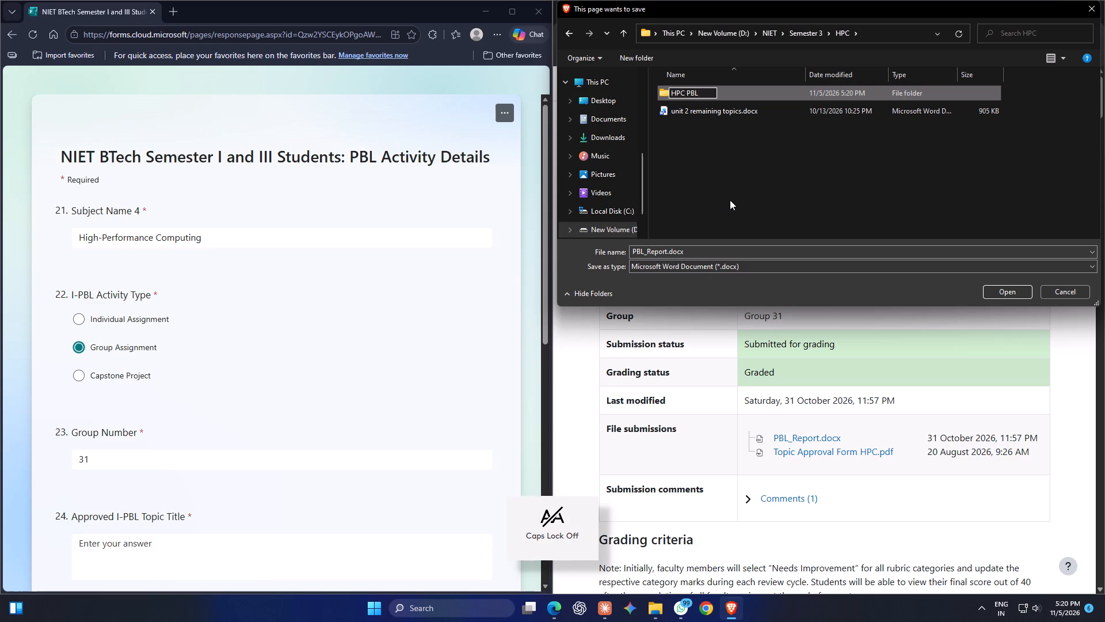
key("Return")
key("Return")
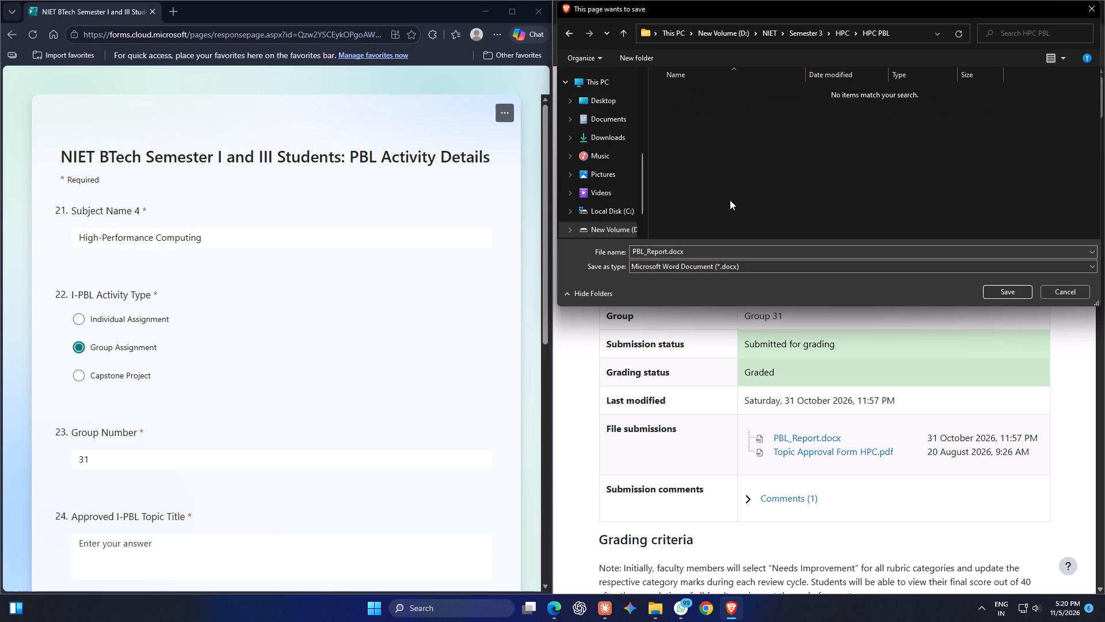
left_click(1012, 286)
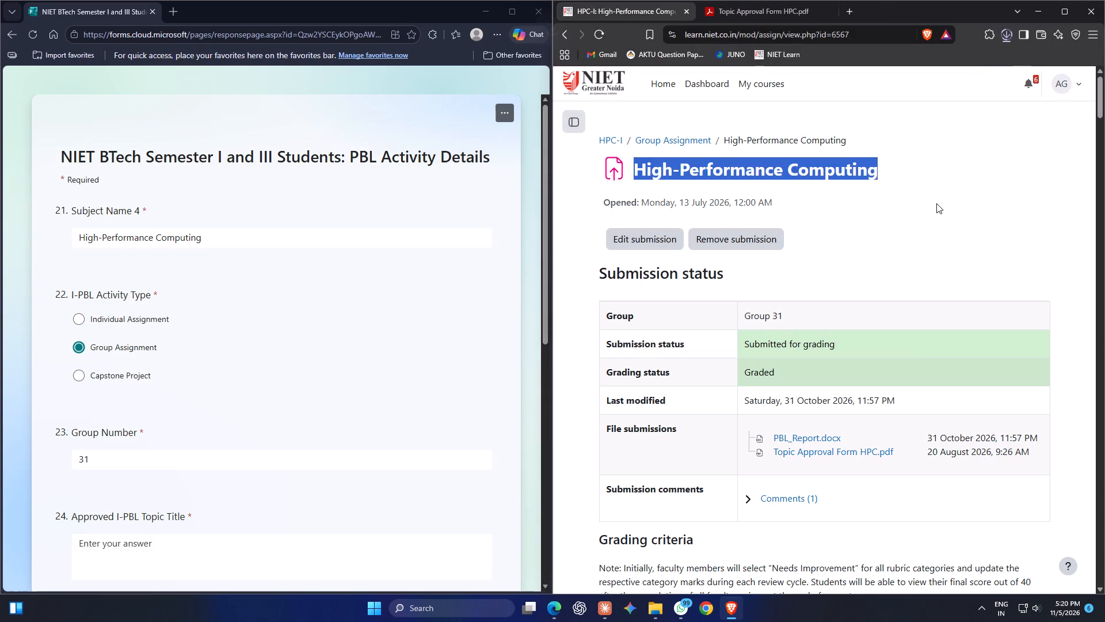
Copy the proposed topic title AI-Powered Medical Imaging Analysis Platform from Topic Approval Form HPC.pdf into Approved I-PBL Topic Title on the Edge form.
left_click(777, 8)
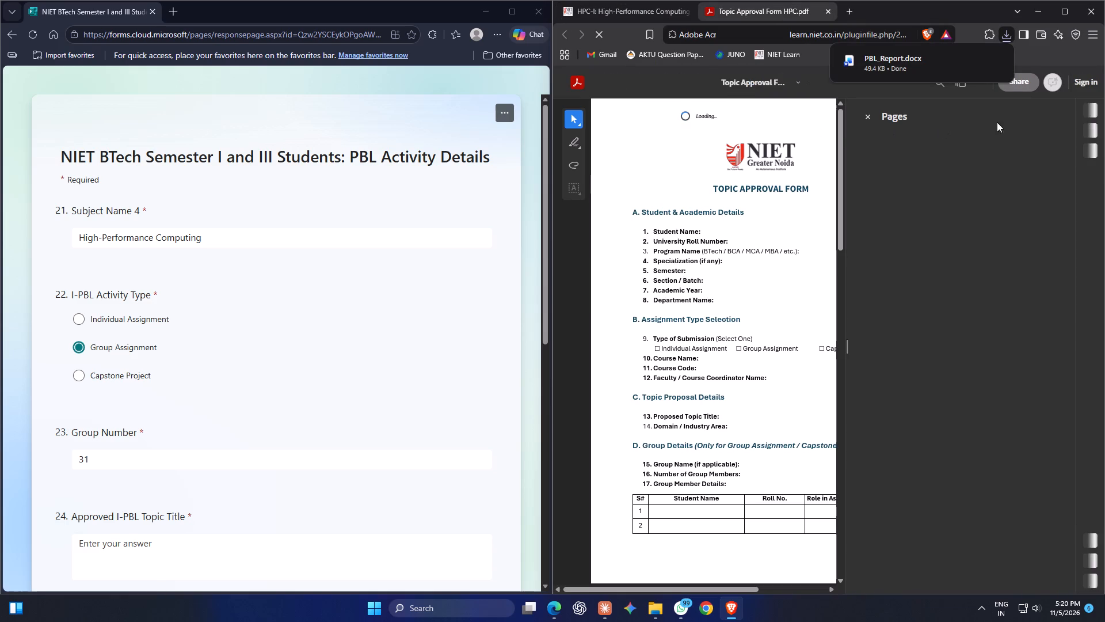
left_click(866, 122)
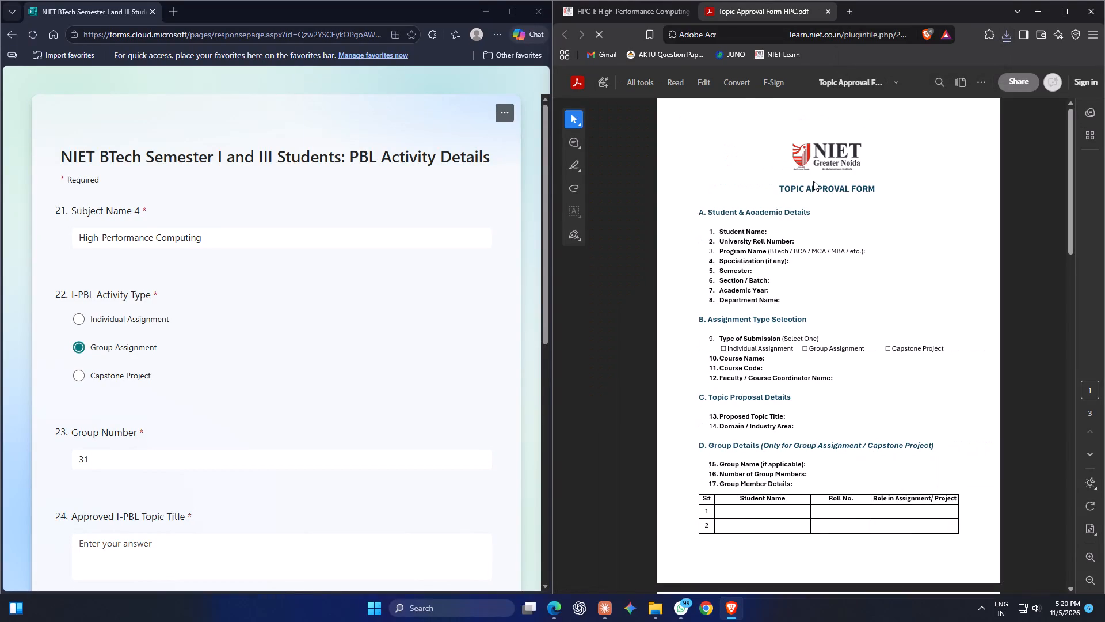
scroll(839, 289, "down", 3)
scroll(835, 282, "up", 2)
left_click(634, 10)
left_click(727, 22)
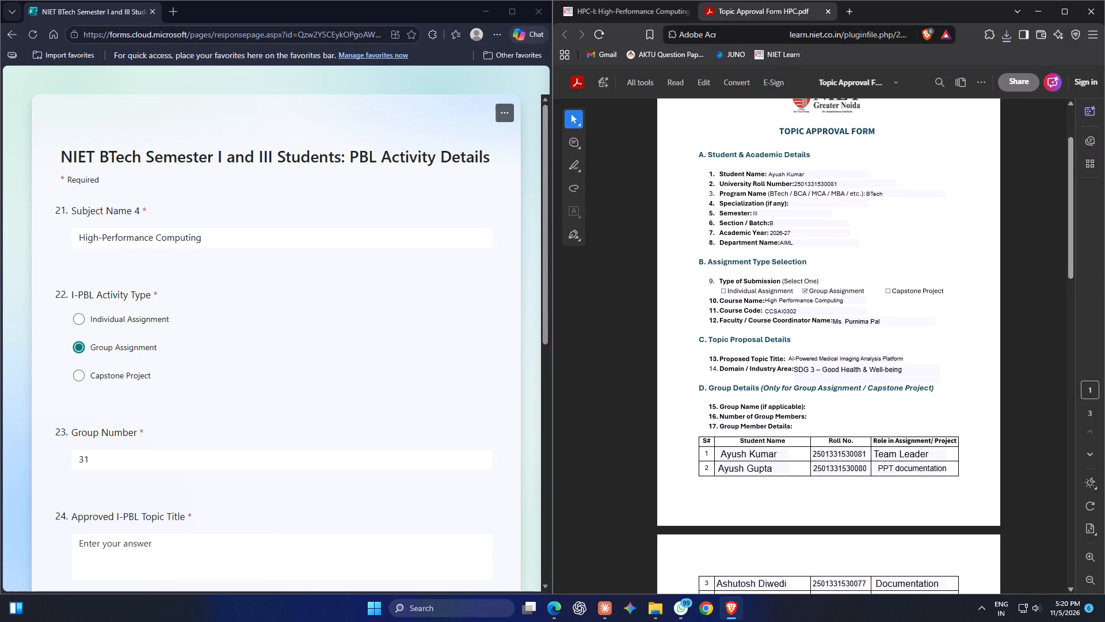
left_click(844, 356)
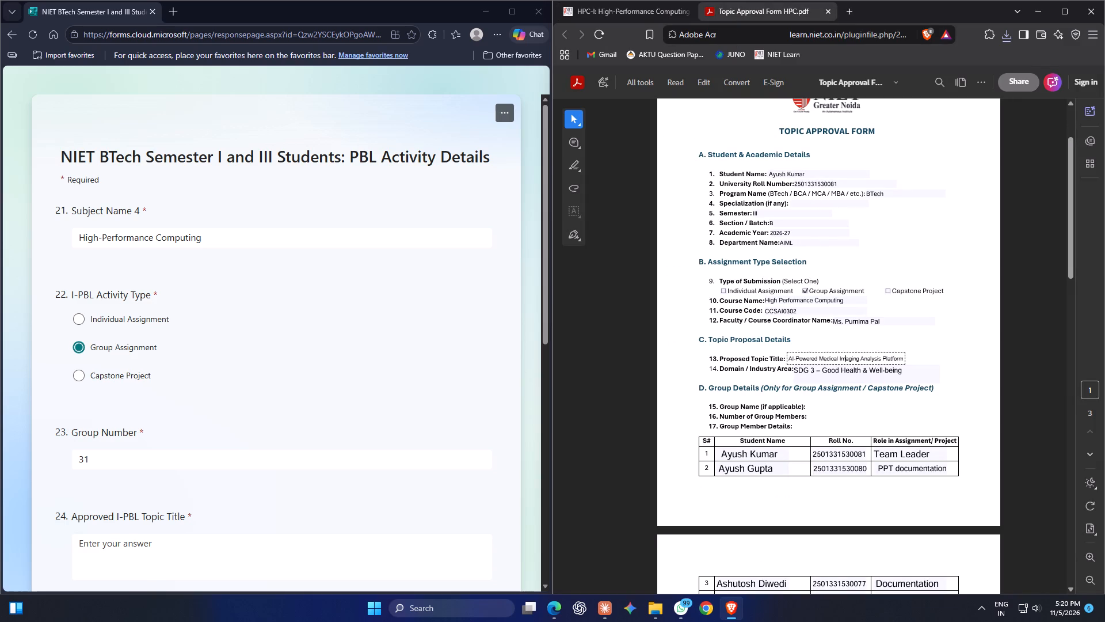
key("ctrl+a")
key("ctrl+c")
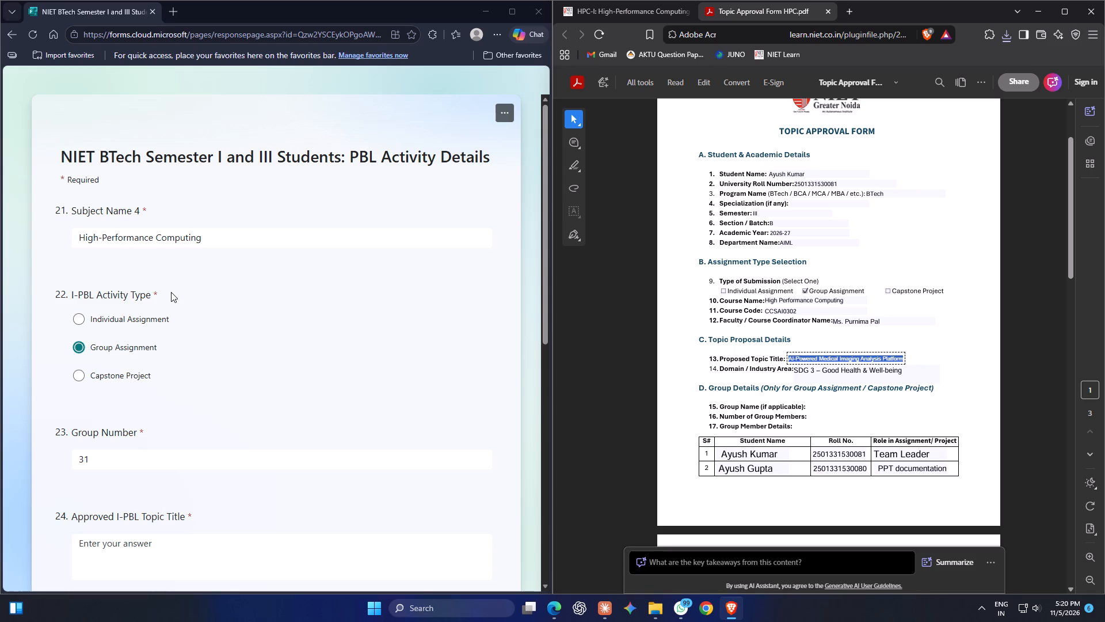
scroll(119, 348, "down", 4)
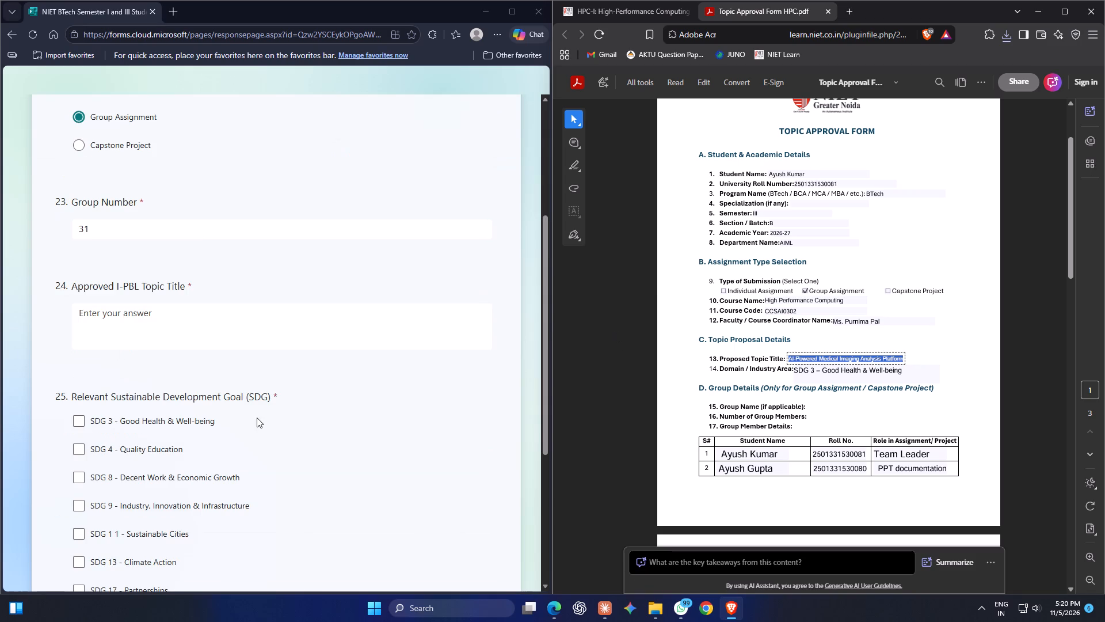
left_click(231, 347)
key("ctrl+v")
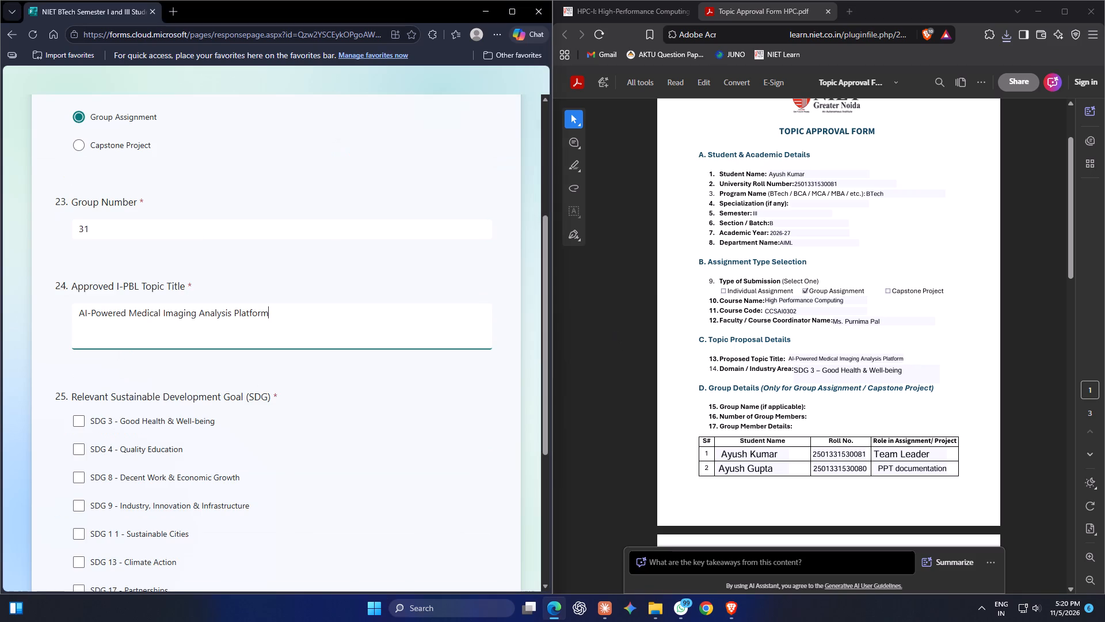
Select SDG 3 - Good Health & Well-being for question 25 and advance to the Subject Name 5 page.
left_click(862, 379)
left_click(86, 419)
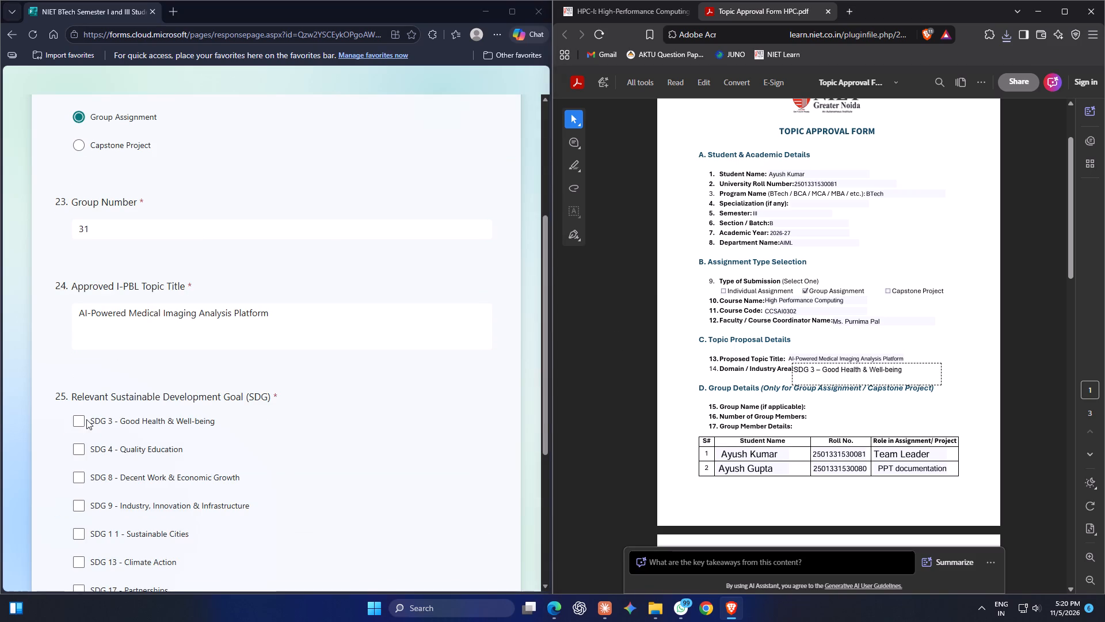
scroll(176, 355, "down", 5)
left_click(150, 406)
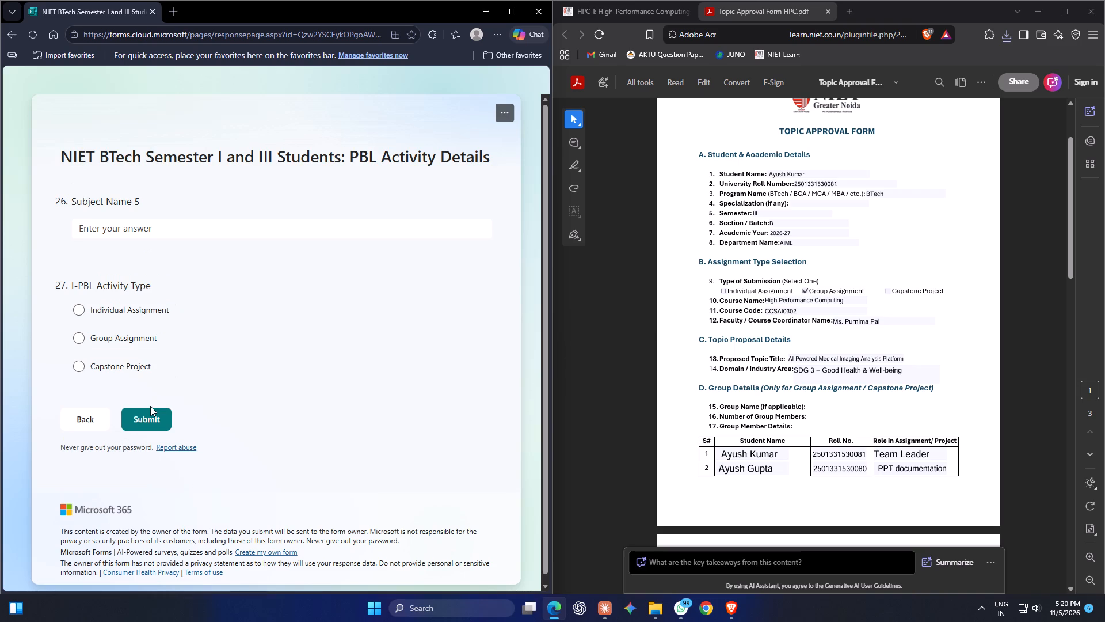
In Brave, close the HPC approval PDF, open the Machine Learning group assignment from My courses, and open its submitted G-31.pdf.
left_click(826, 10)
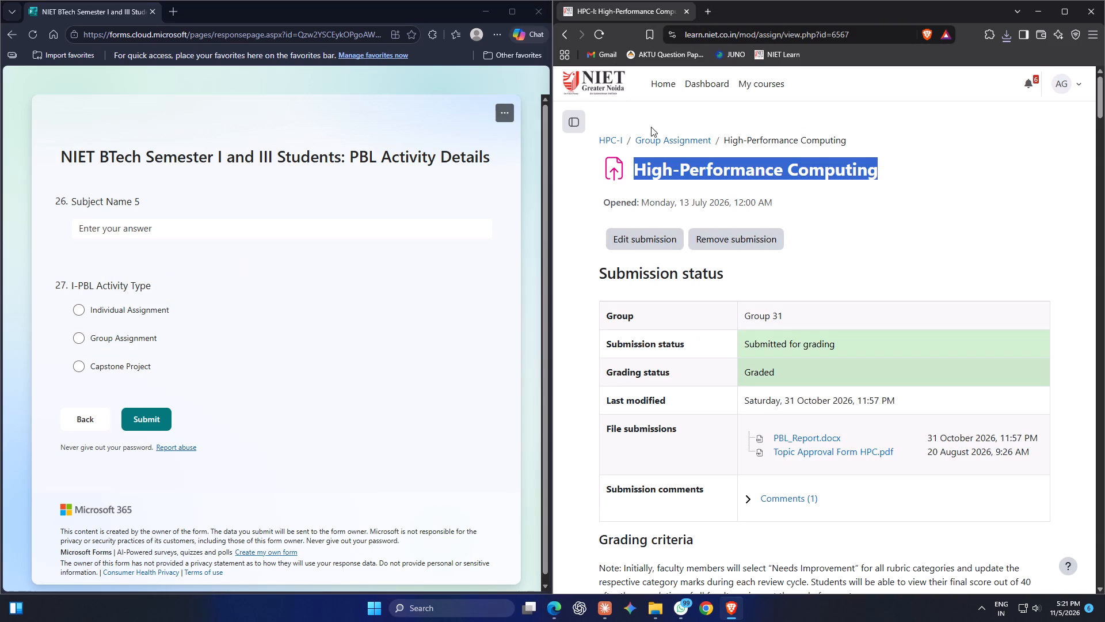
left_click(680, 136)
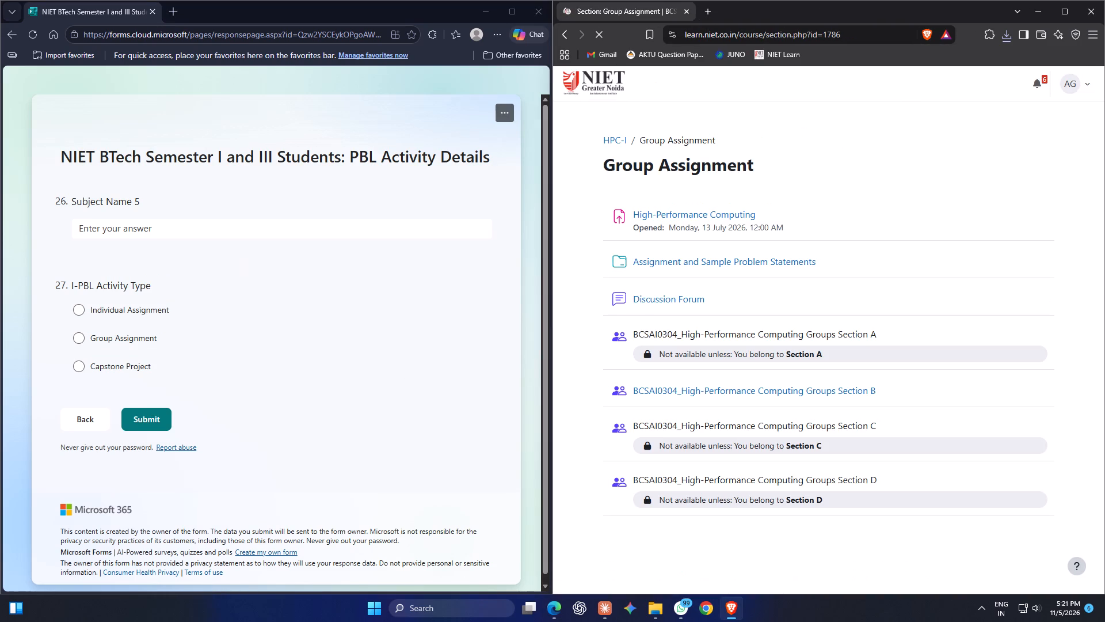
left_click(605, 132)
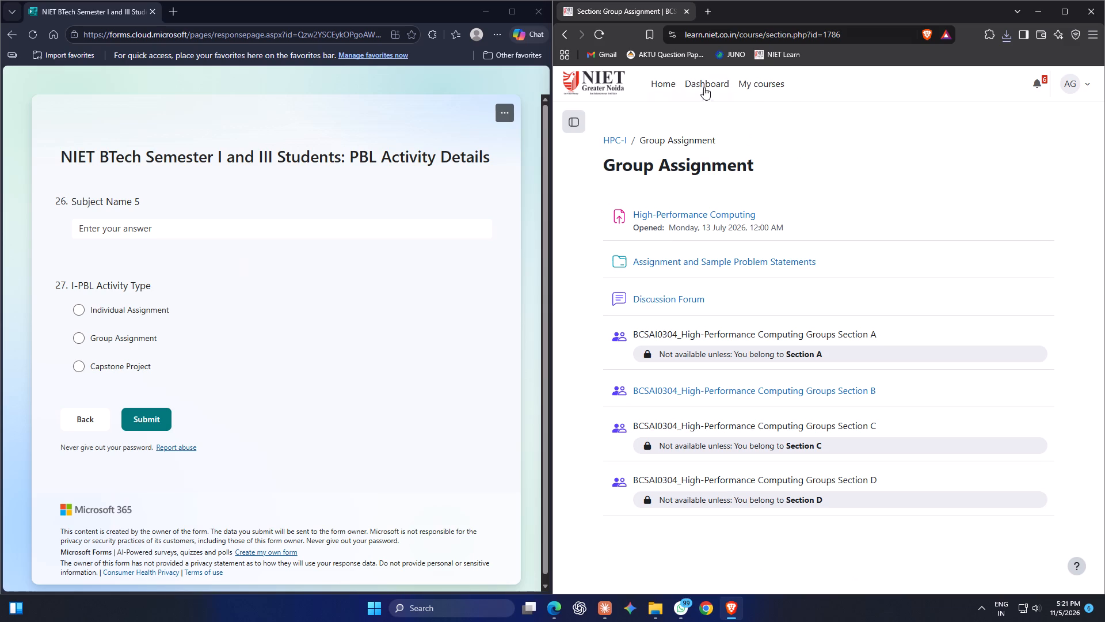
left_click(771, 89)
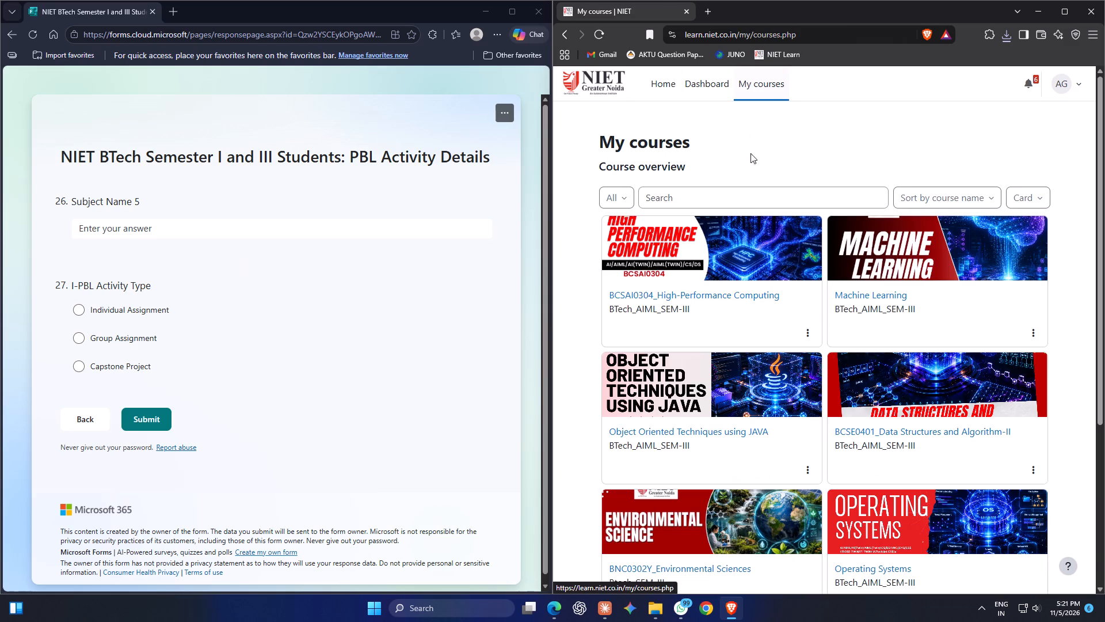
scroll(886, 280, "down", 5)
scroll(886, 279, "up", 3)
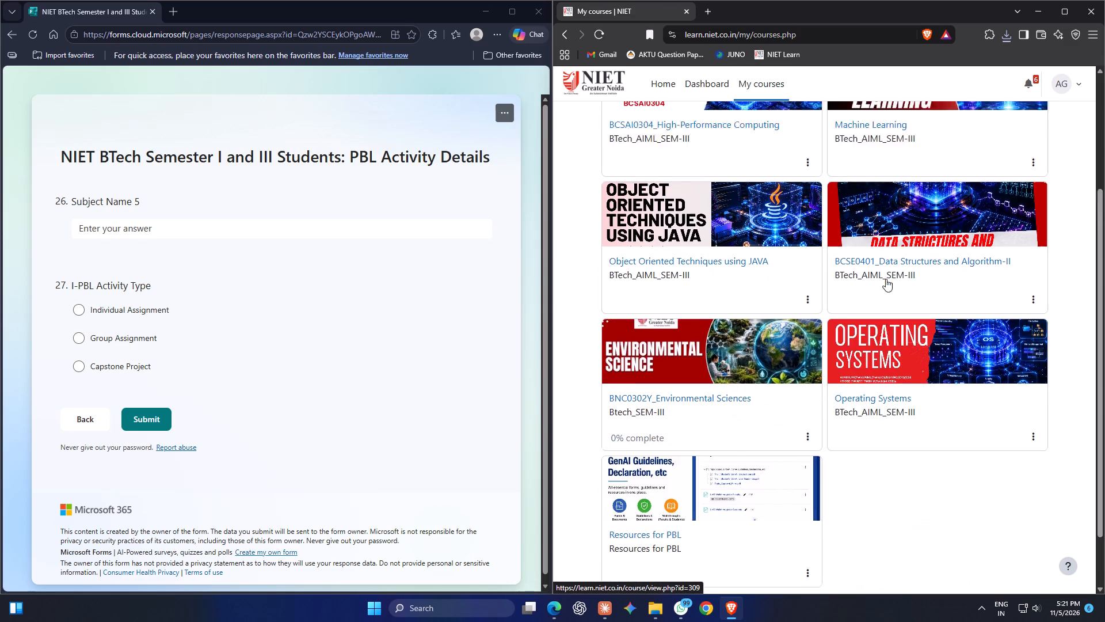
left_click(877, 223)
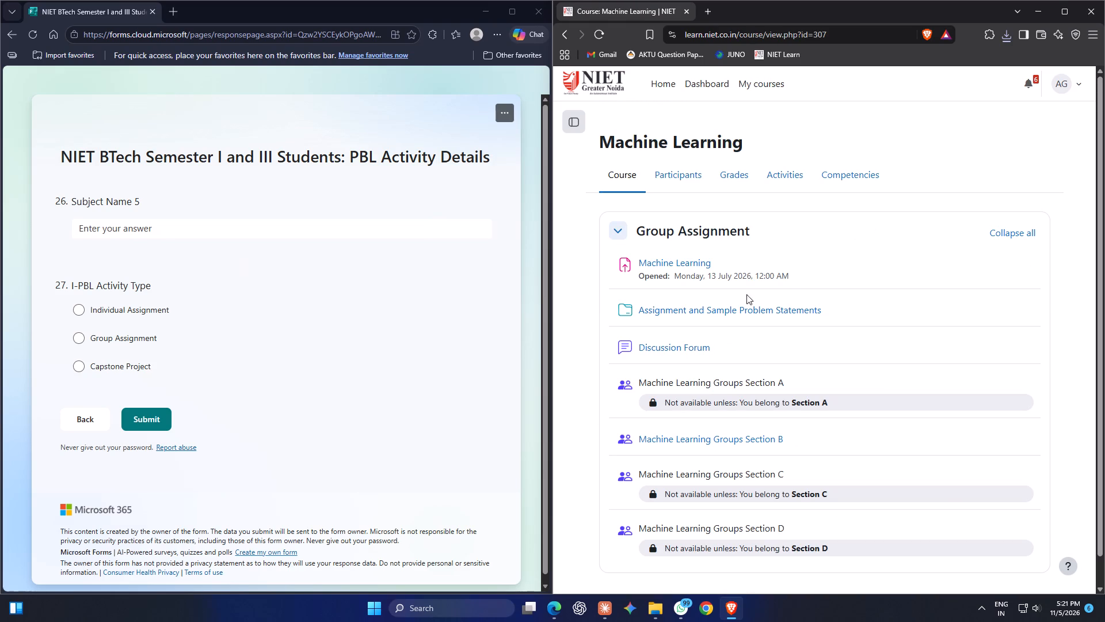
left_click(707, 308)
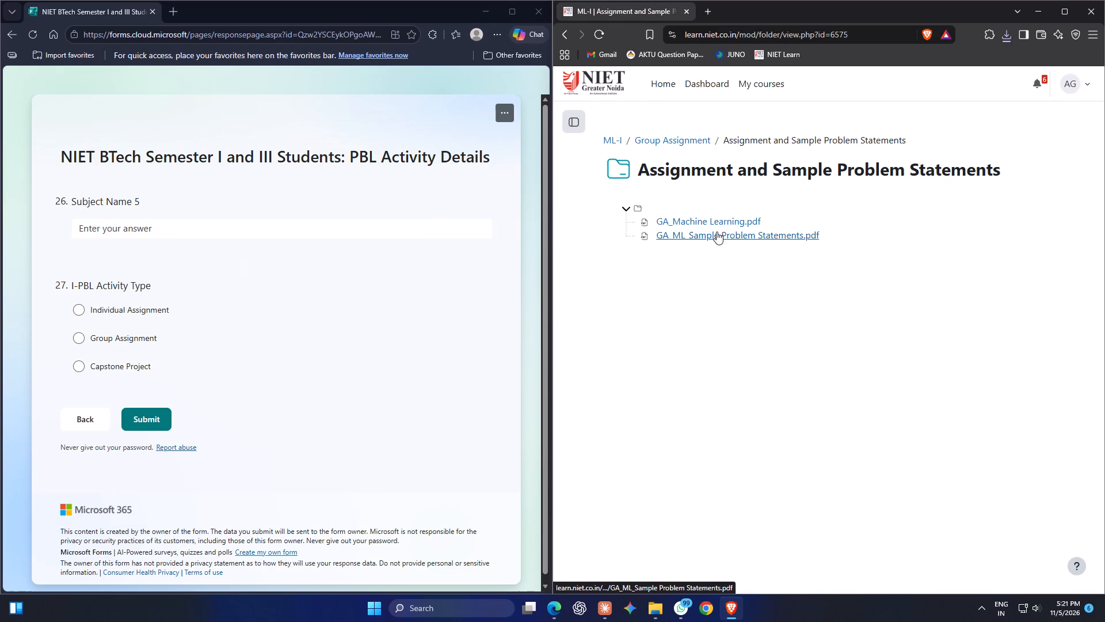
left_click(566, 28)
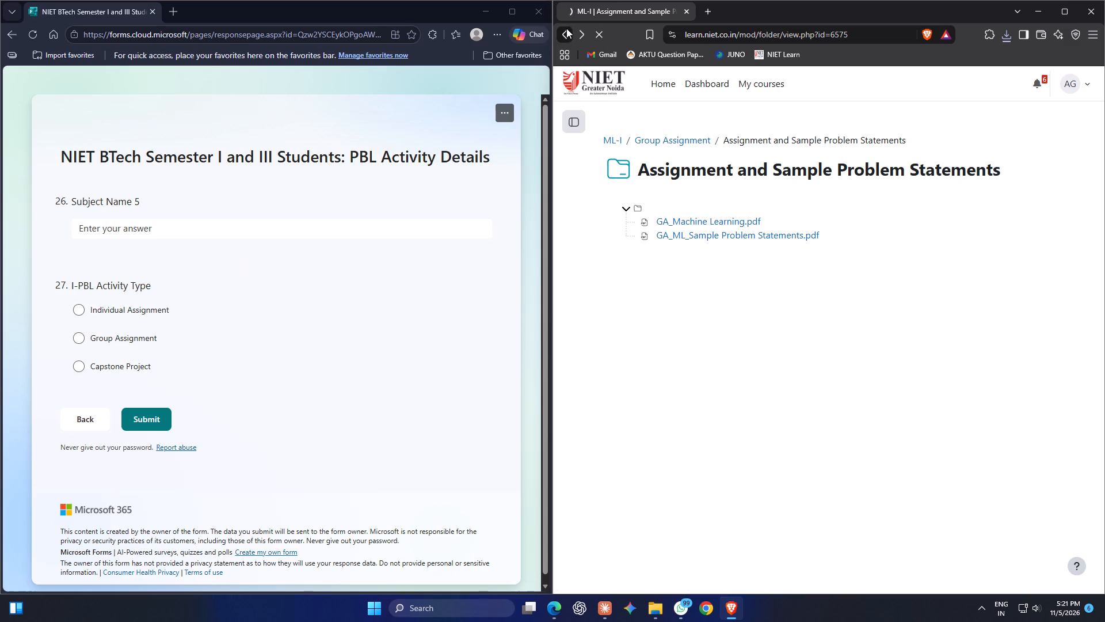
left_click(662, 259)
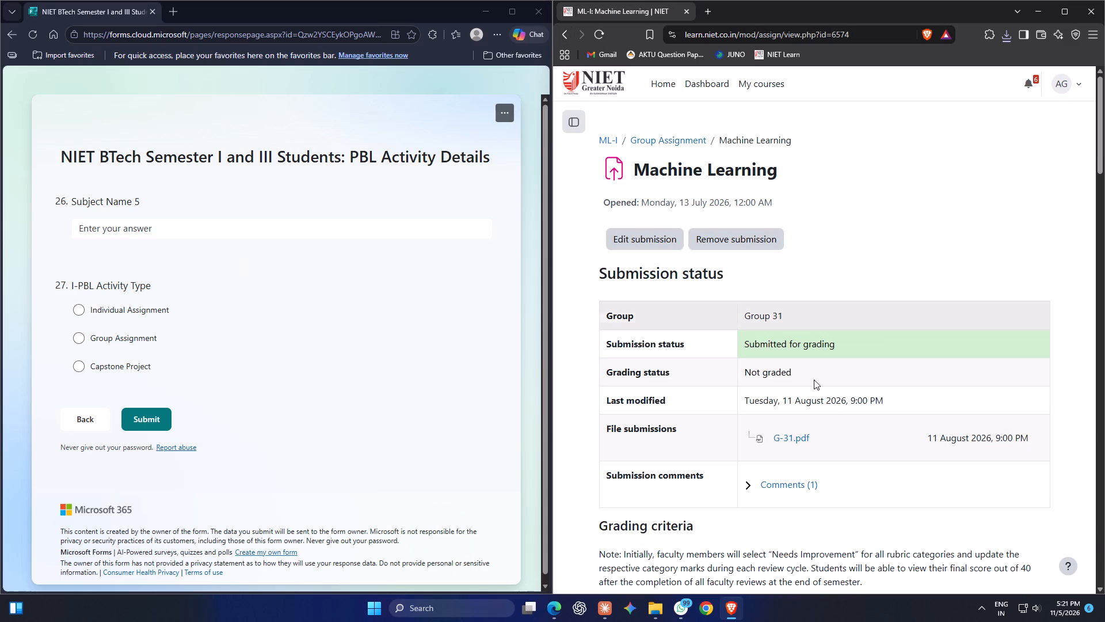
left_click(792, 442)
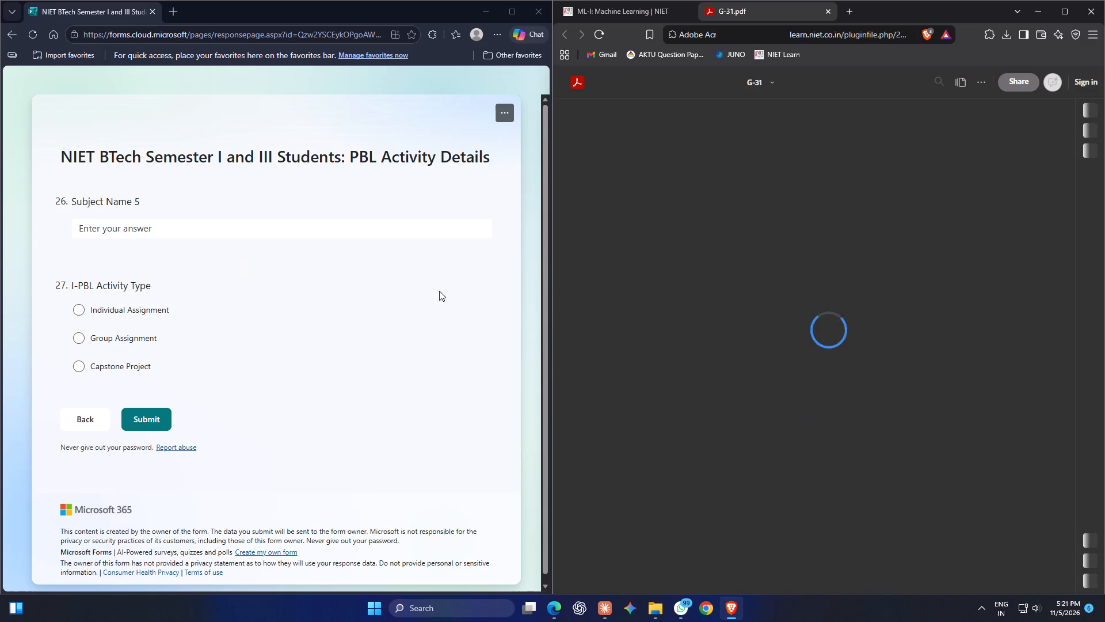
Copy the Machine Learning heading from the assignment page into Subject Name 5 on the Edge form.
left_click(651, 3)
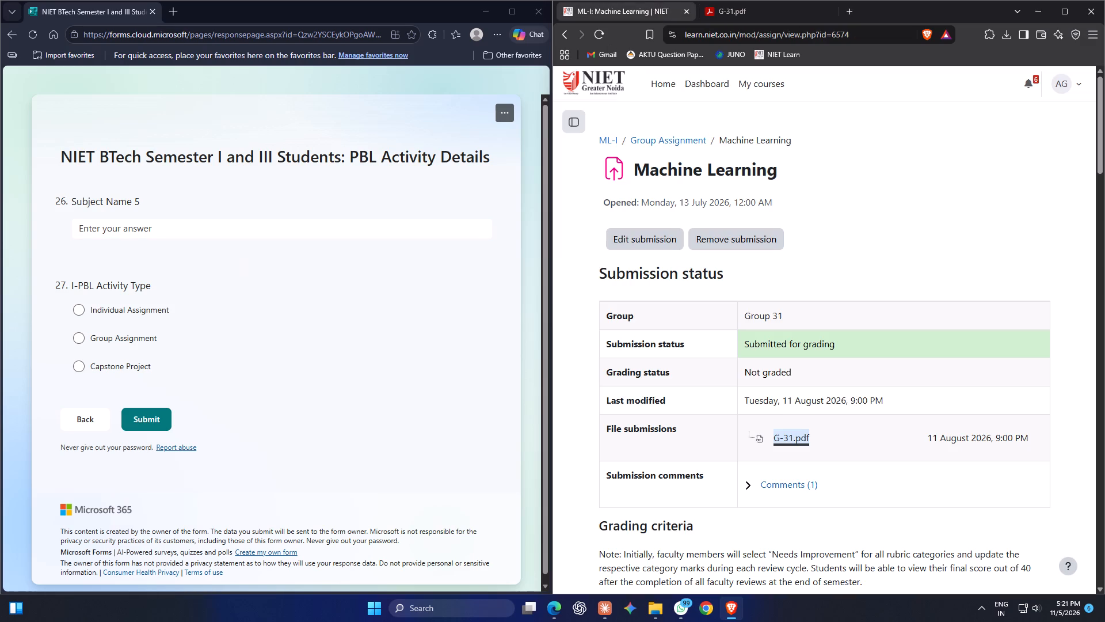
left_click_drag(781, 170, 638, 168)
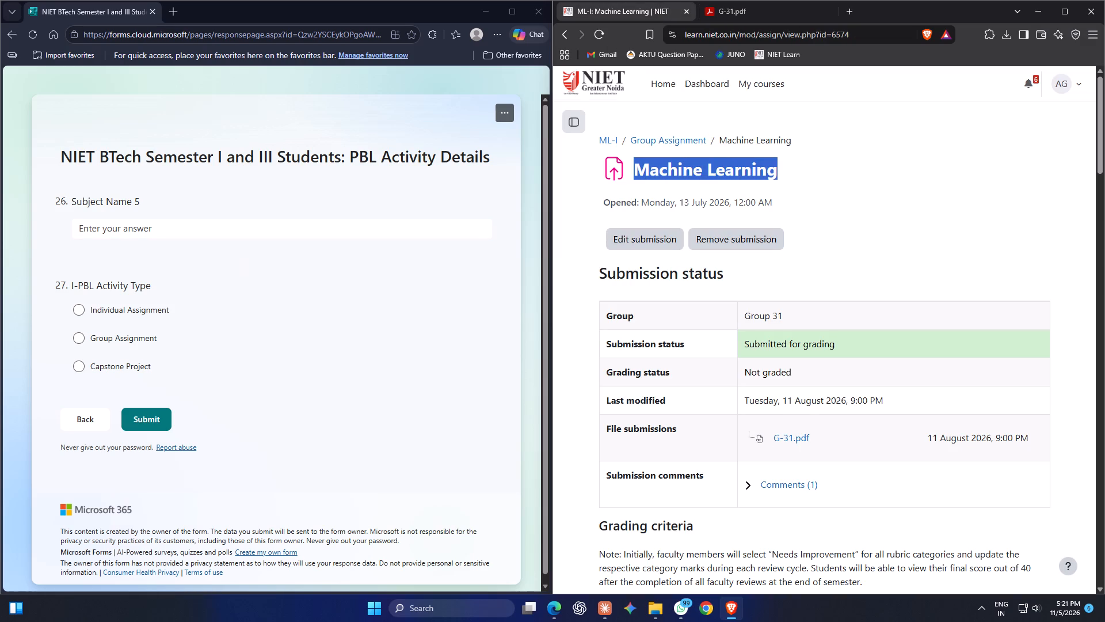
key("ctrl+c")
left_click(199, 225)
key("ctrl+v")
Copy the proposed topic title Intelligent Sustainability Analytics Framework from G-31.pdf in Brave.
left_click(756, 9)
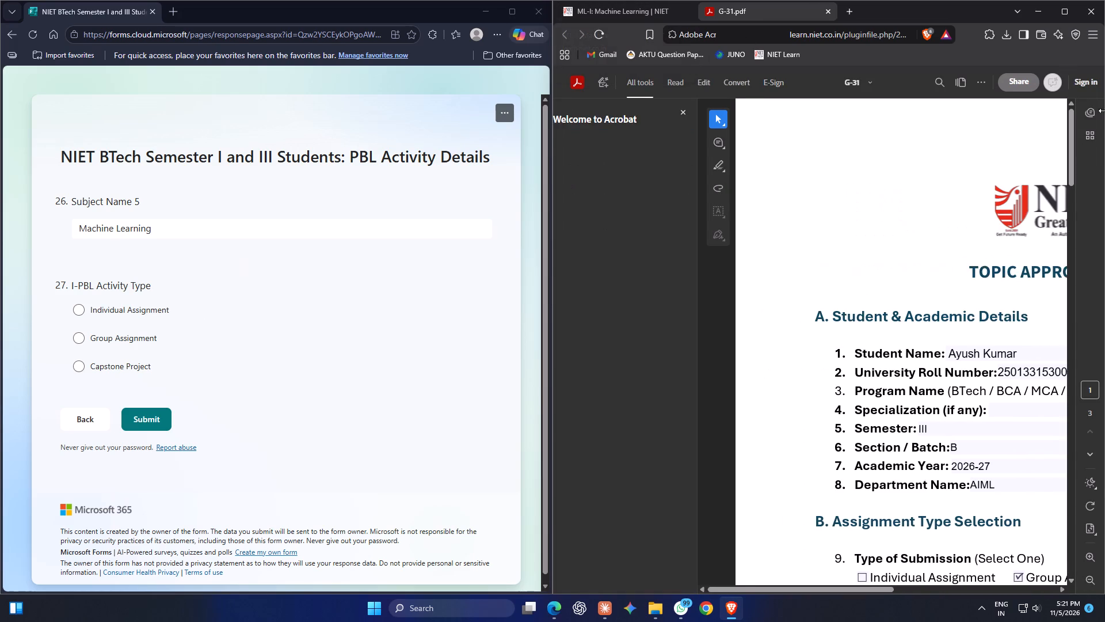
scroll(928, 208, "down", 1)
left_click(692, 112)
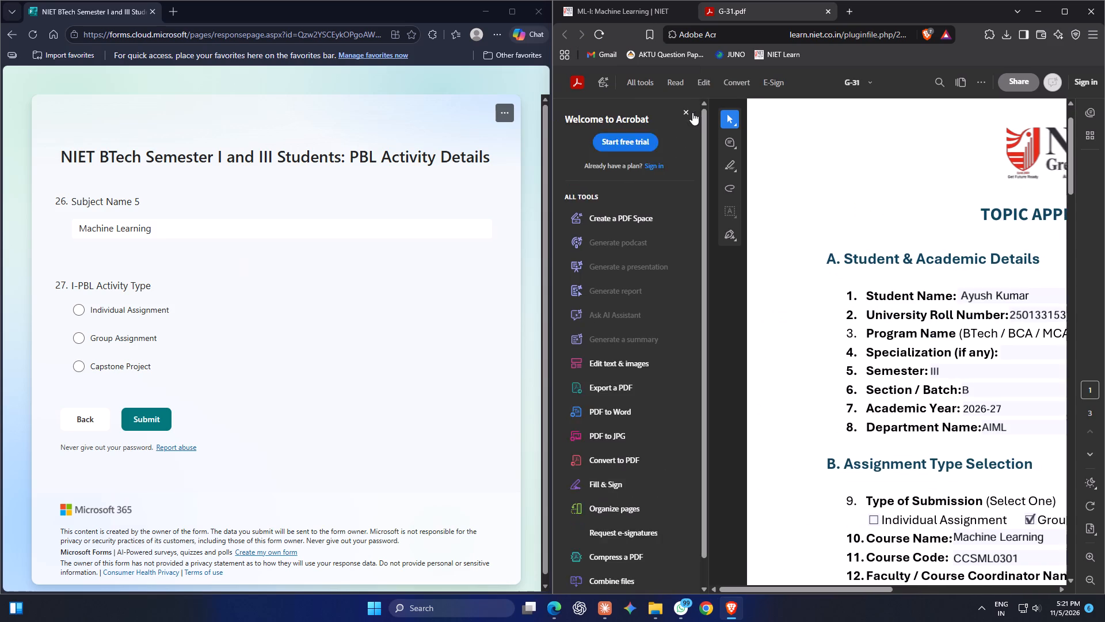
scroll(870, 486, "down", 4)
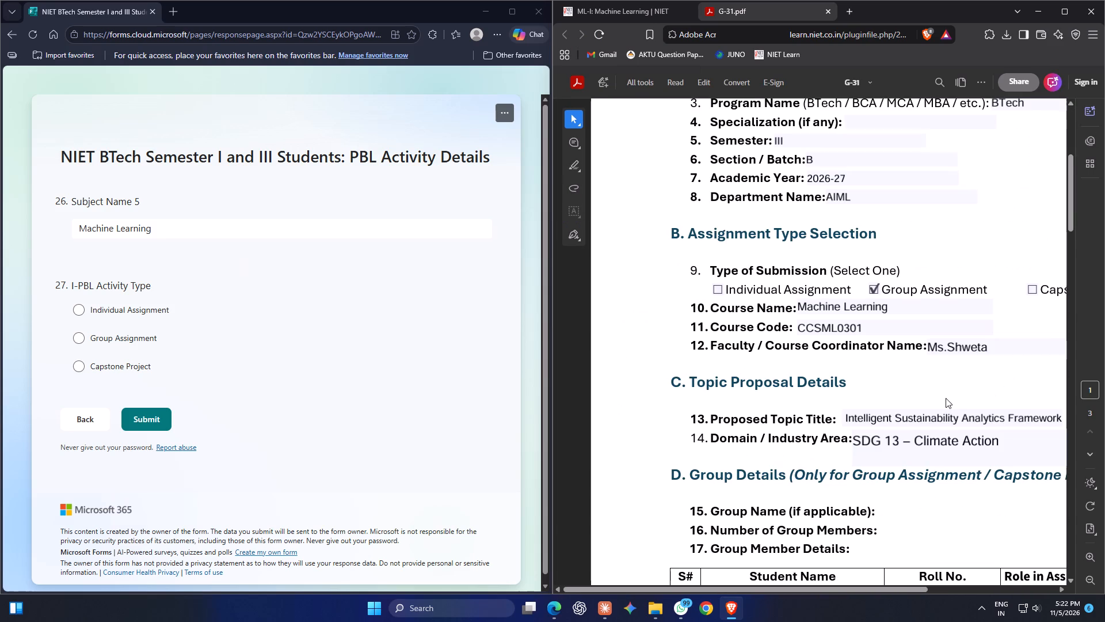
left_click(934, 418)
key("ctrl+a")
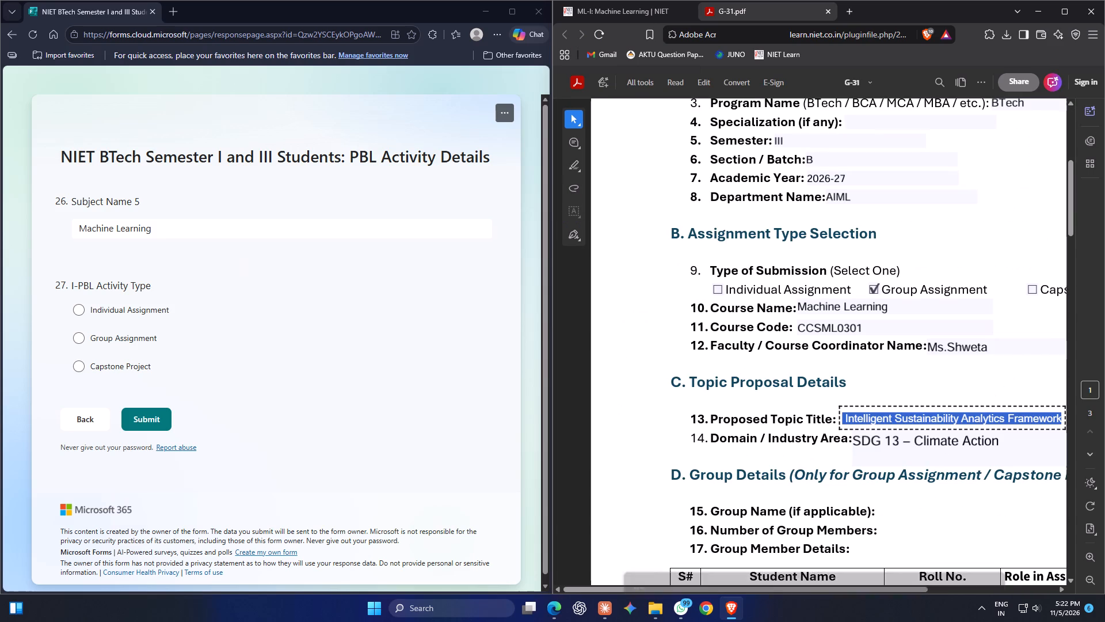
key("ctrl+c")
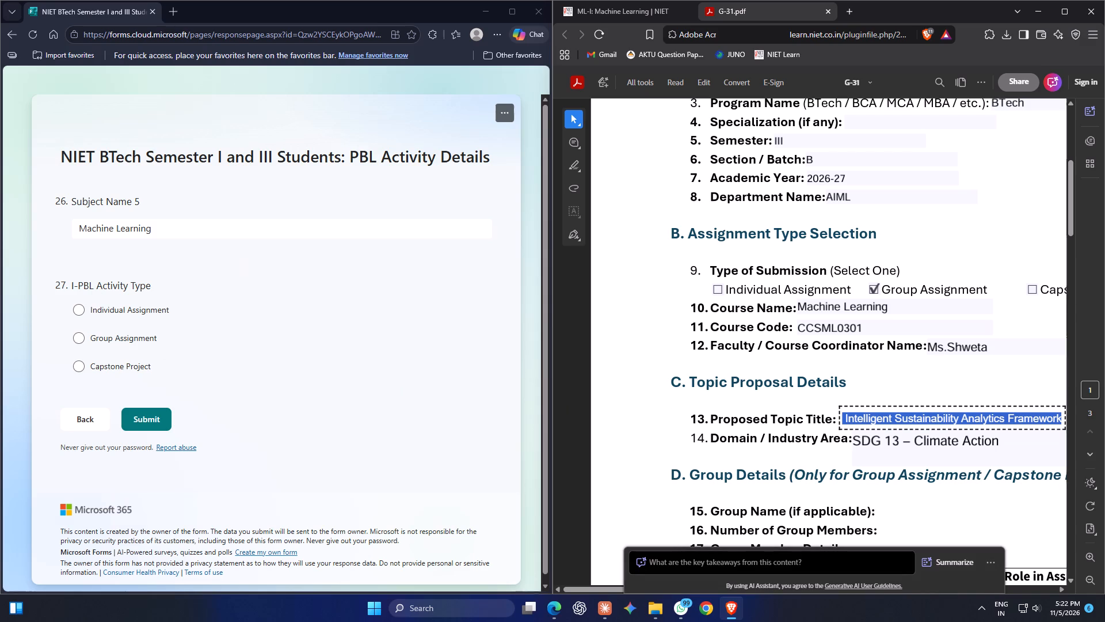
On the Edge form, choose Group Assignment, enter group number 31, and paste the copied title into Approved I-PBL Topic Title.
left_click(81, 337)
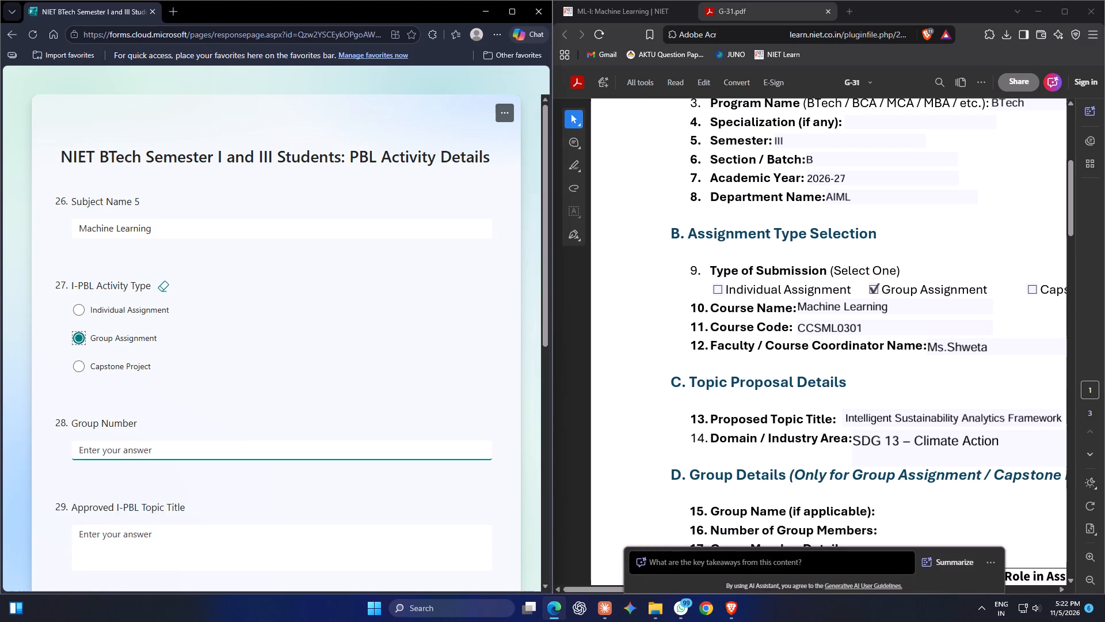
left_click(115, 443)
type("31")
left_click(158, 538)
key("ctrl+v")
Select SDG 13 - Climate Action for question 30 and submit the form.
scroll(163, 503, "down", 3)
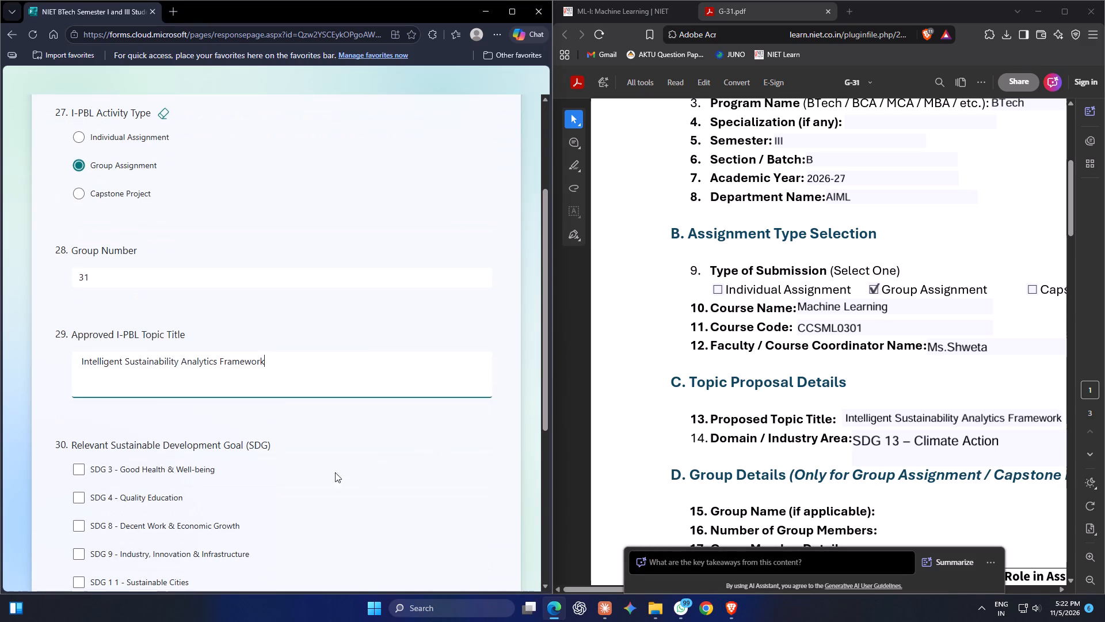
scroll(269, 475, "down", 3)
left_click(85, 439)
left_click(155, 550)
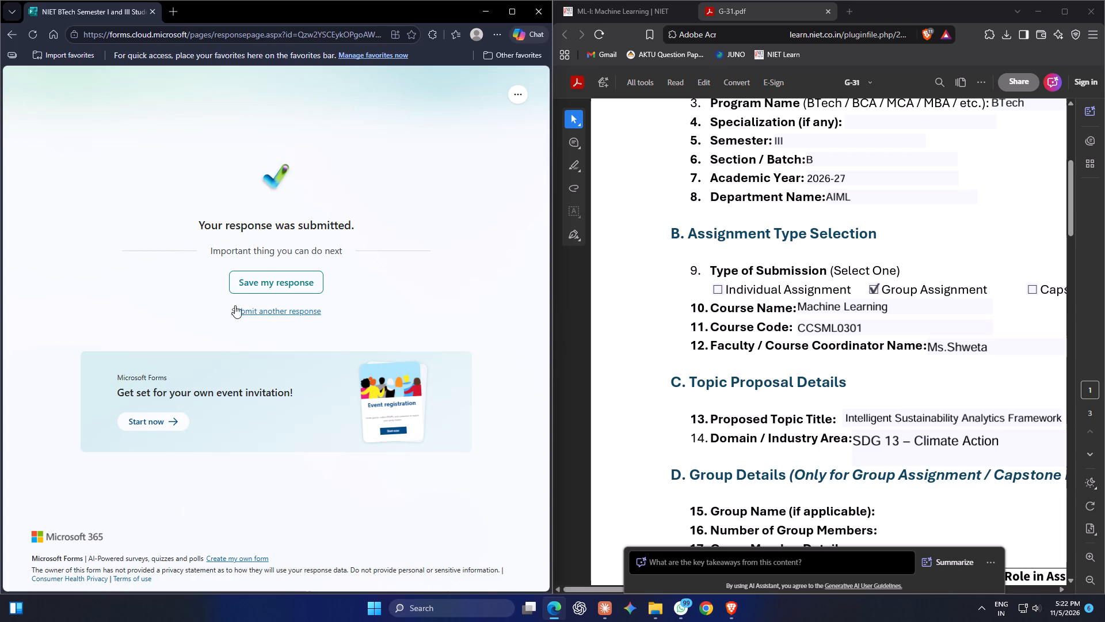
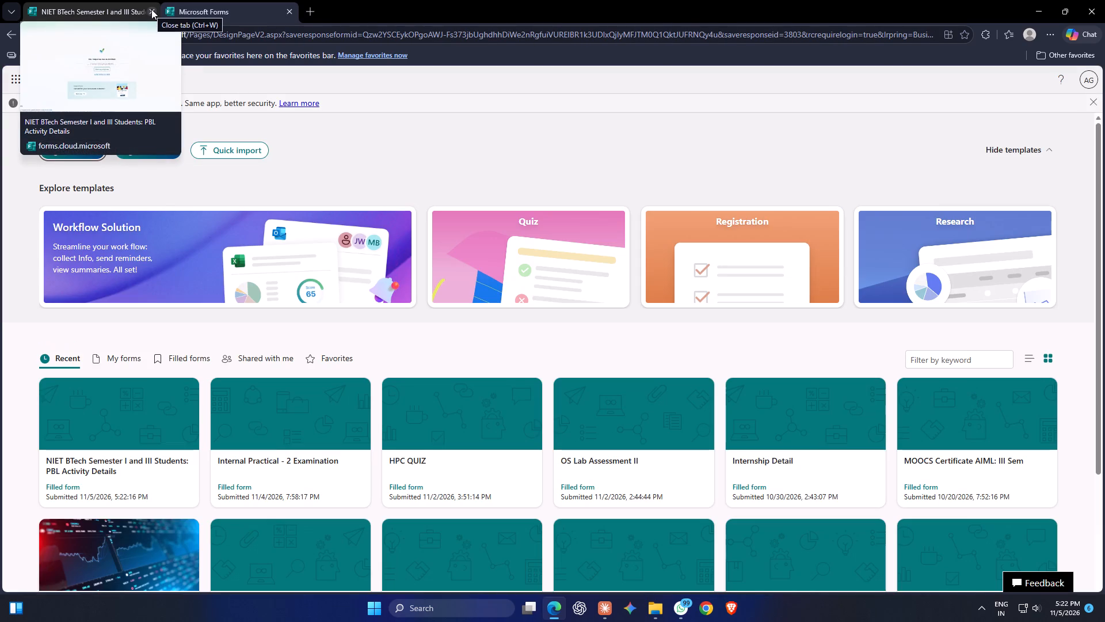
Close the submitted PBL Activity Details form tab and the remaining Microsoft Forms window.
left_click(151, 9)
left_click(1104, 0)
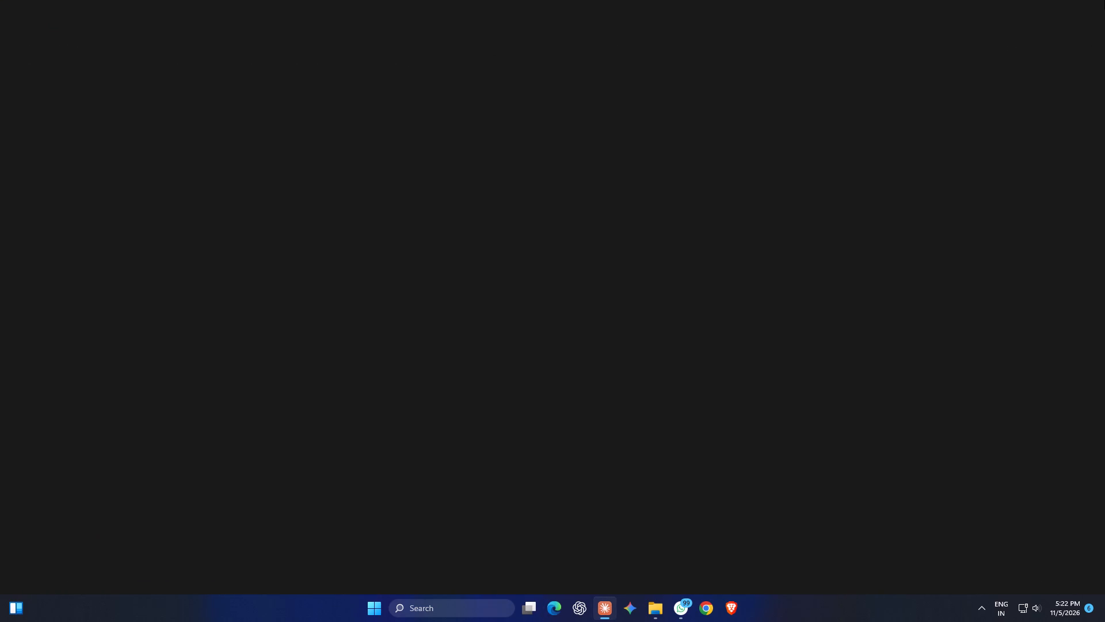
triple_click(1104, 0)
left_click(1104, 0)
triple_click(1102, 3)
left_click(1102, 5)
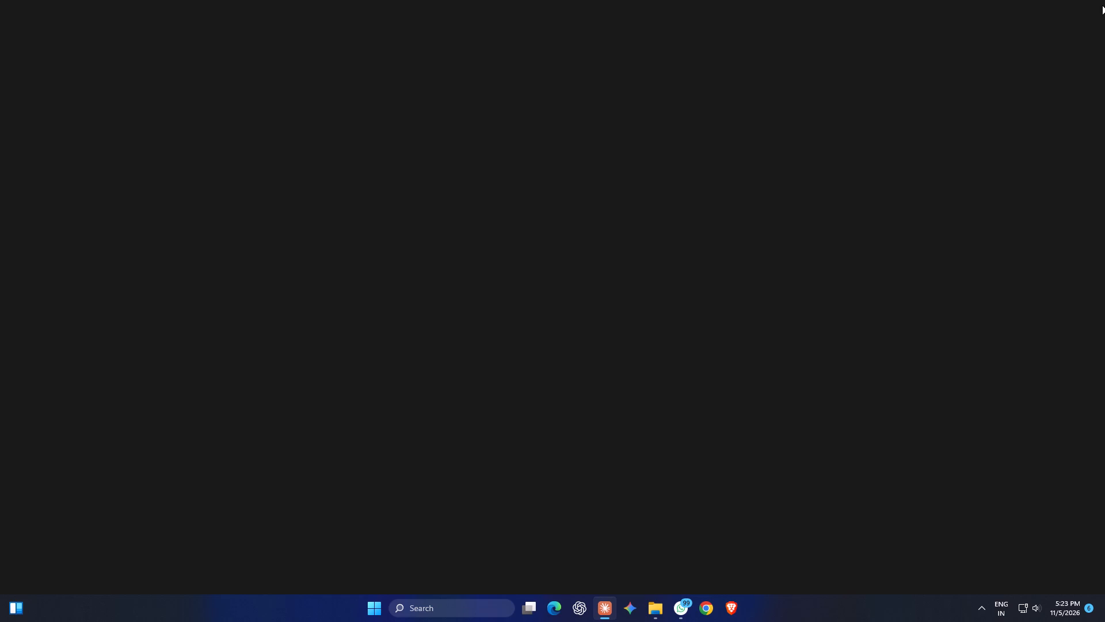